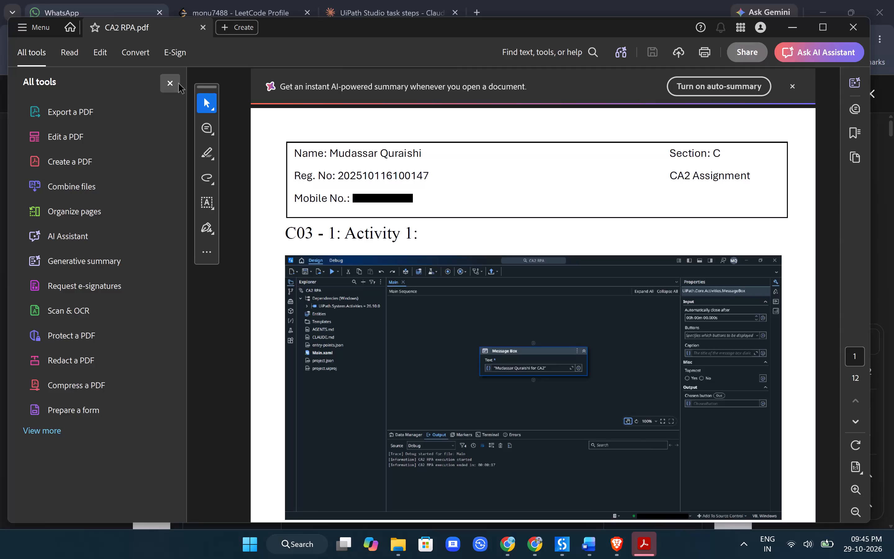
Look through the CA2 RPA.pdf assignment from Activity 1 on page 1 to the workflow screenshots around page 3.
scroll(359, 339, down, 7)
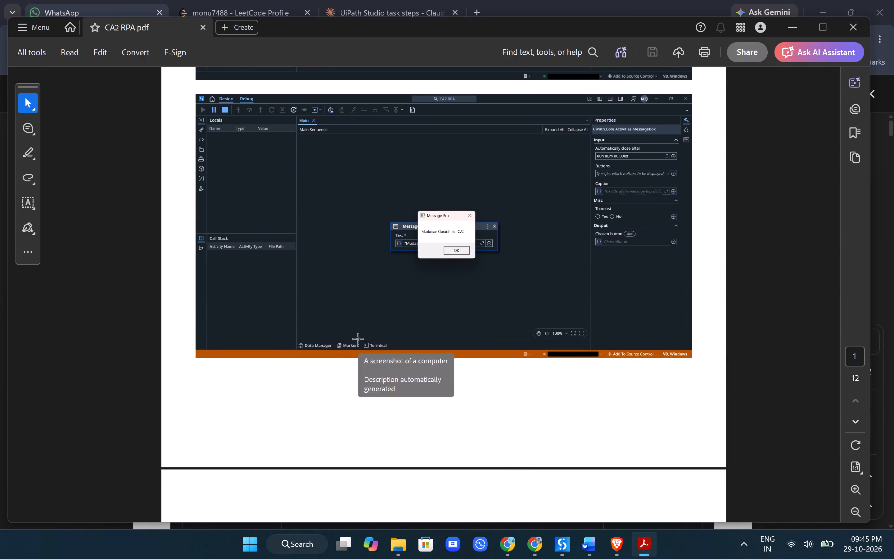
scroll(359, 339, down, 3)
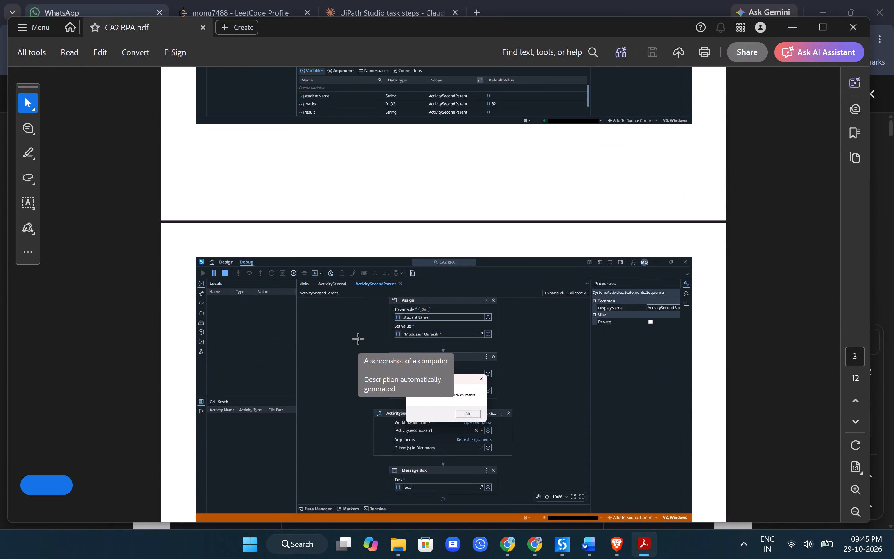
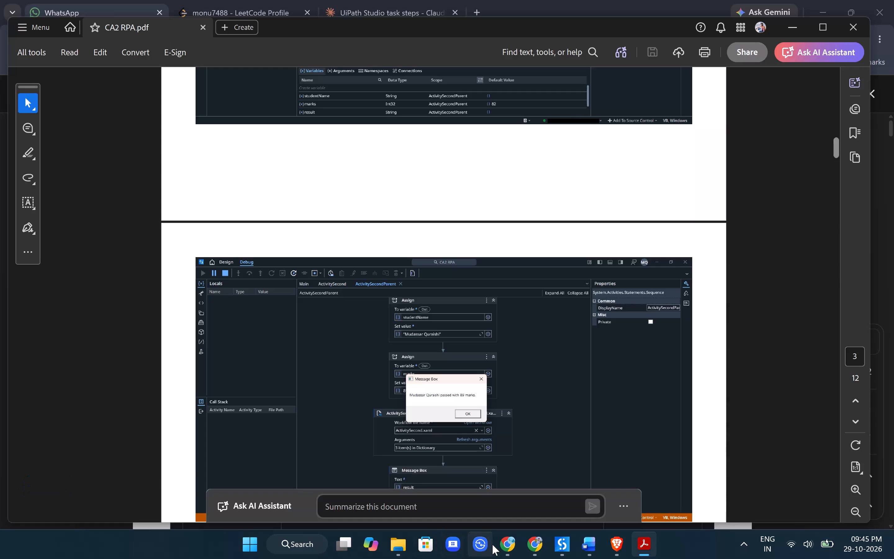
In Chrome, search the web for a PDF to Word converter in a new tab and open iLovePDF's converter.
click(495, 546)
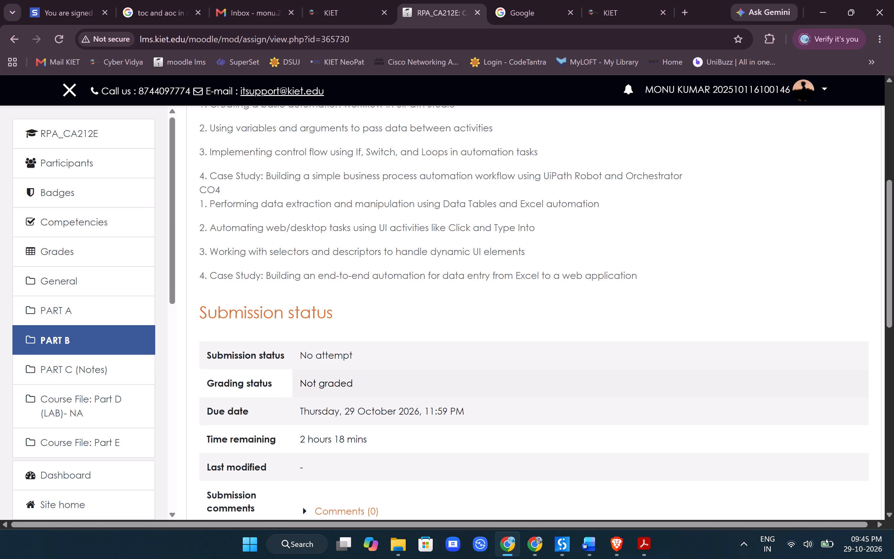
click(686, 14)
text(pdf to)
key(space)
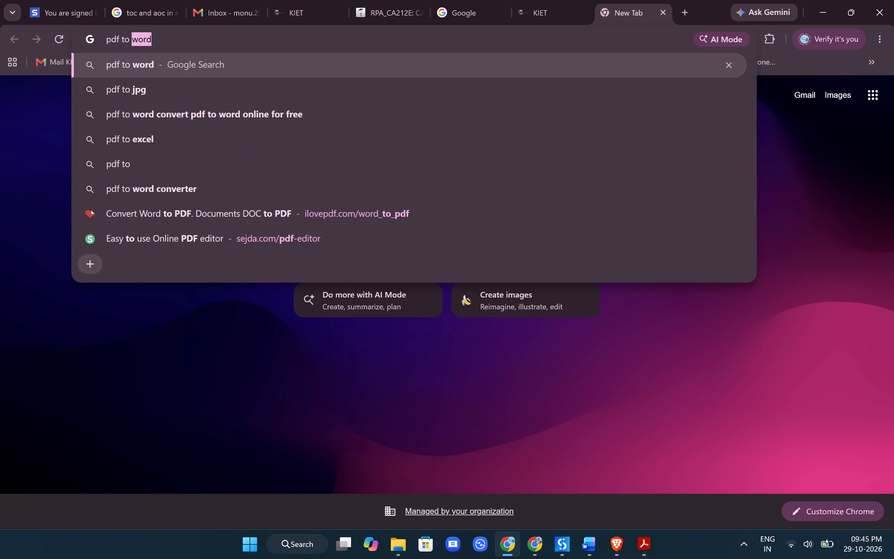
key(w)
key(Return)
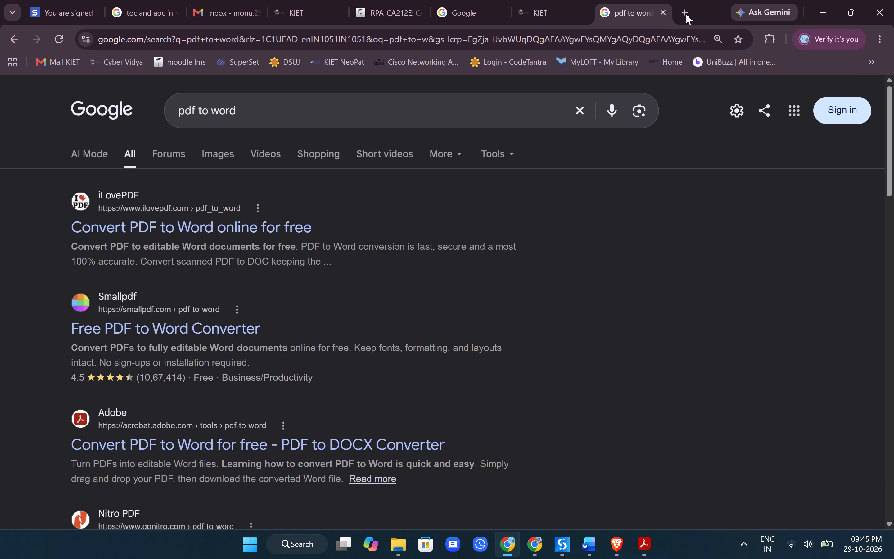
click(286, 223)
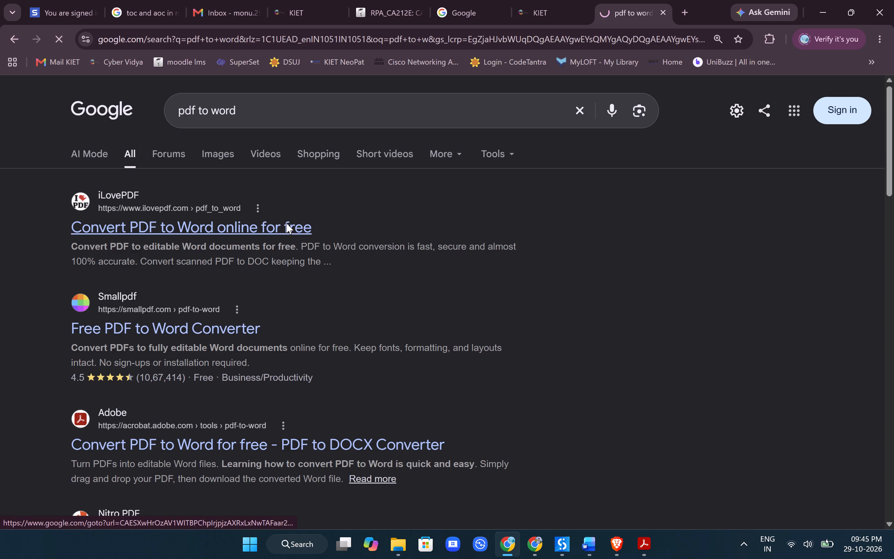
Upload CA2 RPA.pdf from Downloads and convert it to Word with No OCR.
click(470, 221)
click(457, 243)
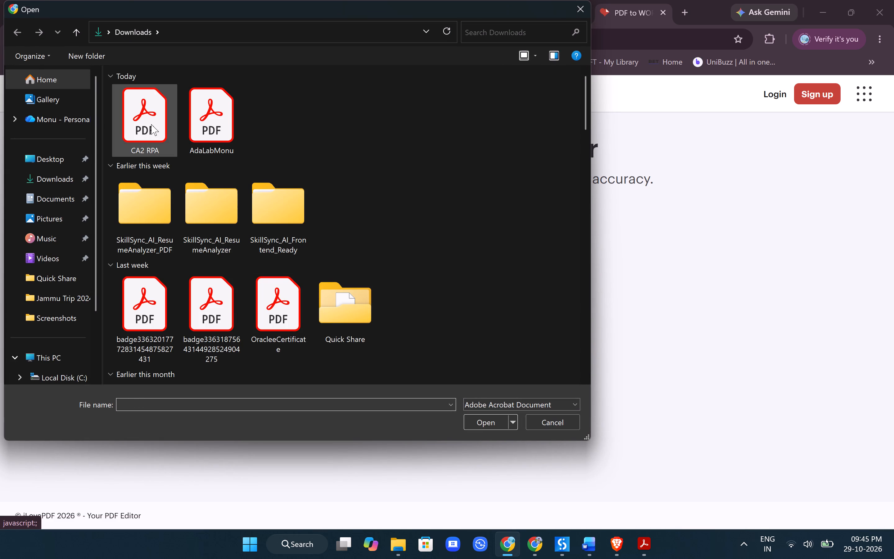
click(151, 124)
click(481, 422)
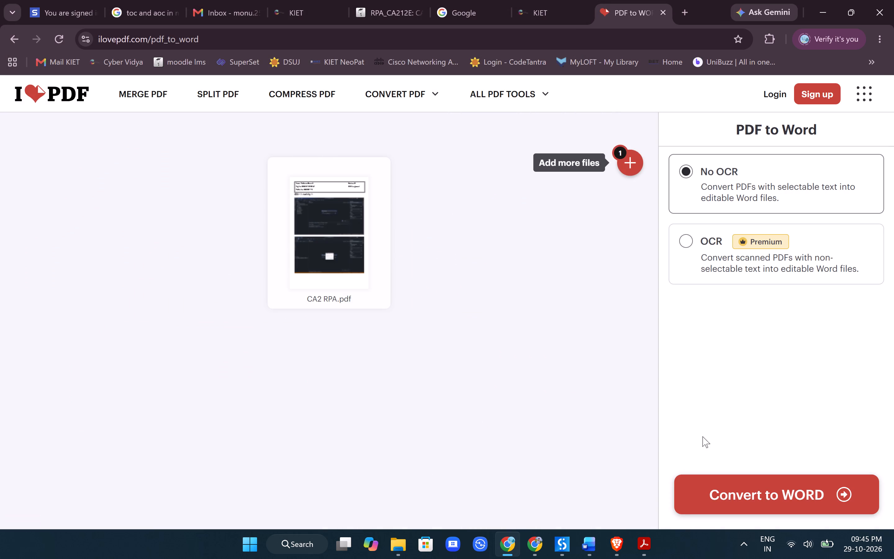
click(760, 493)
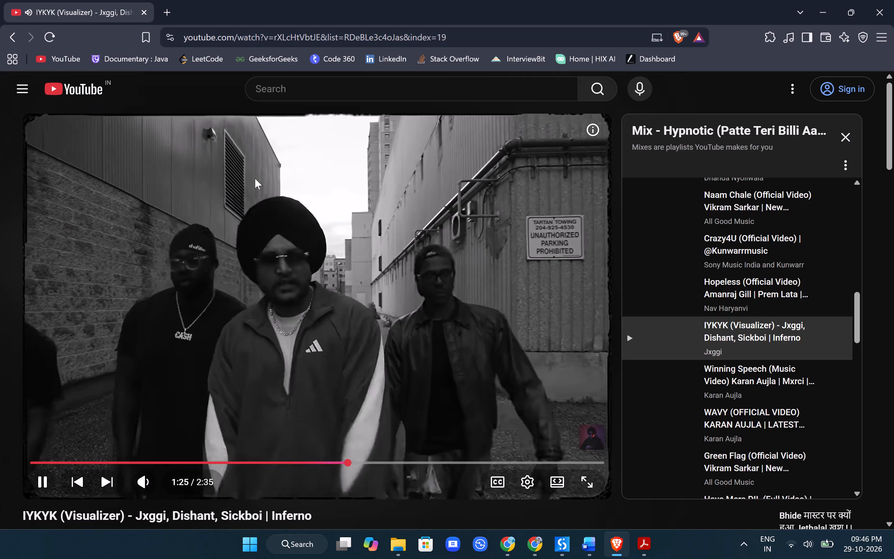
scroll(686, 457, down, 1)
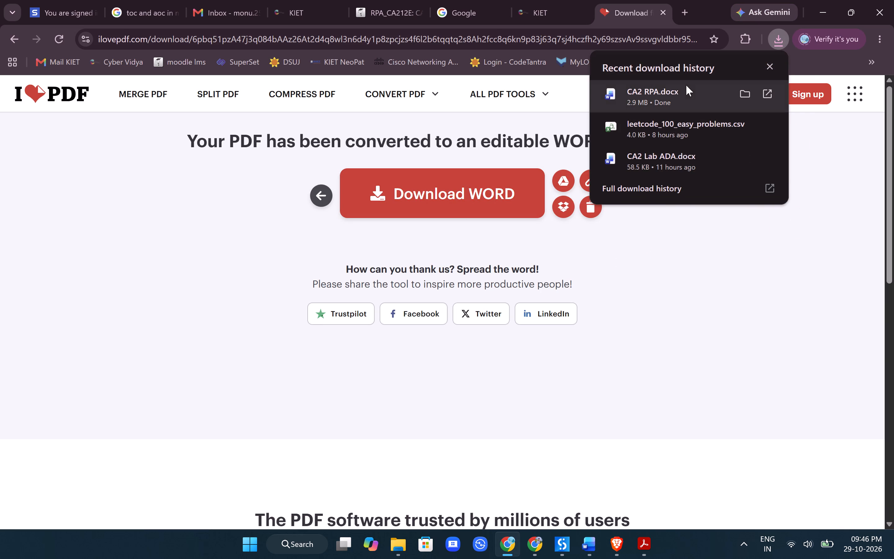
click(647, 95)
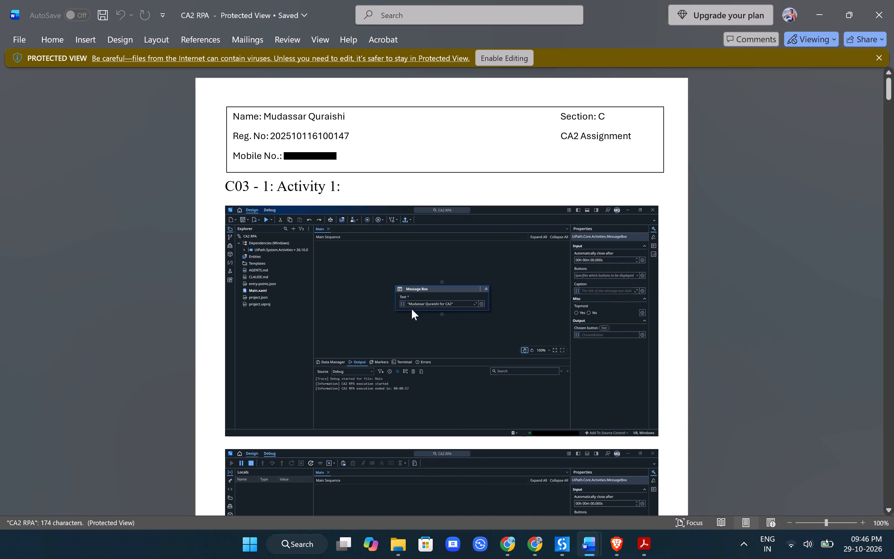
Look through the converted document's activity screenshots from the first page to the CO4 – 1 heading.
scroll(412, 309, down, 9)
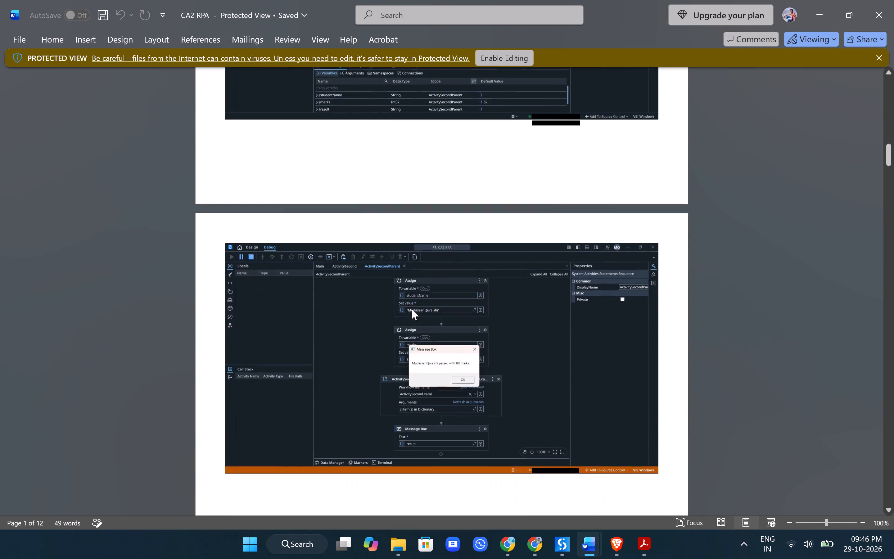
scroll(412, 309, down, 4)
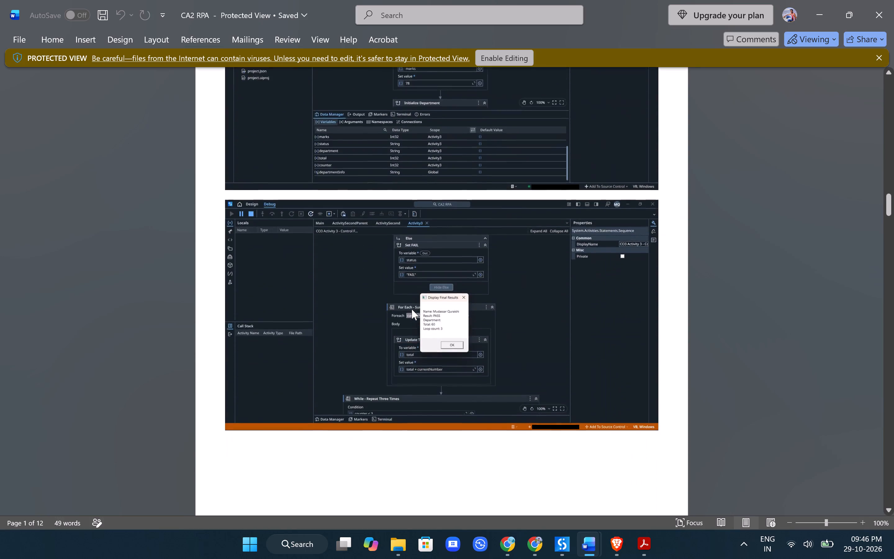
scroll(412, 309, right, 2)
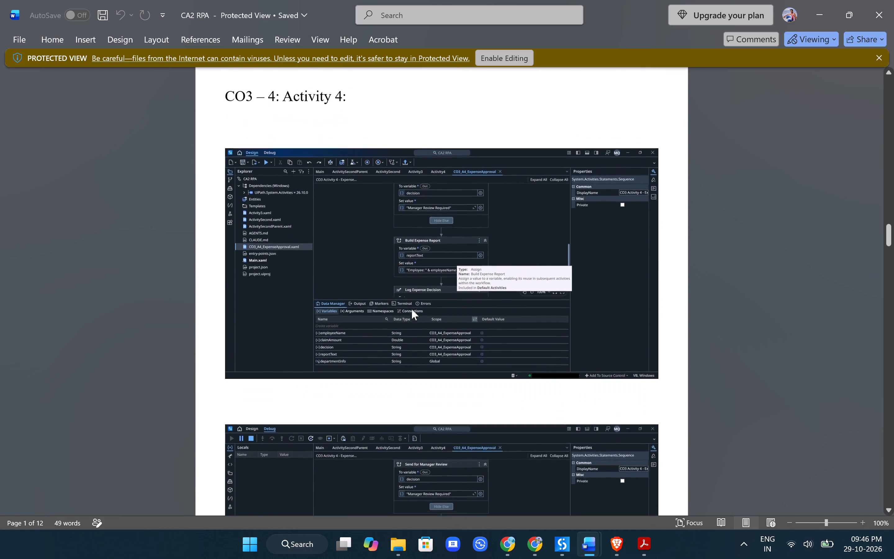
scroll(412, 309, right, 1)
scroll(412, 309, down, 4)
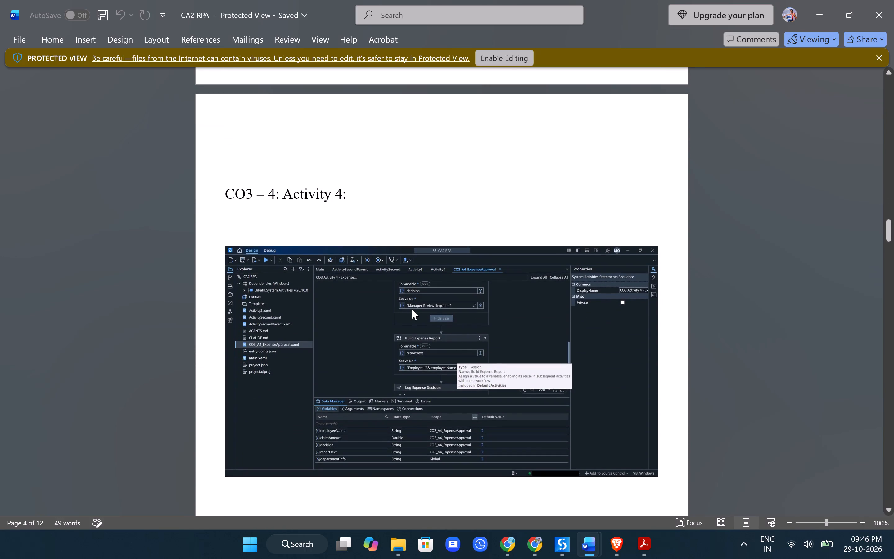
scroll(412, 309, down, 9)
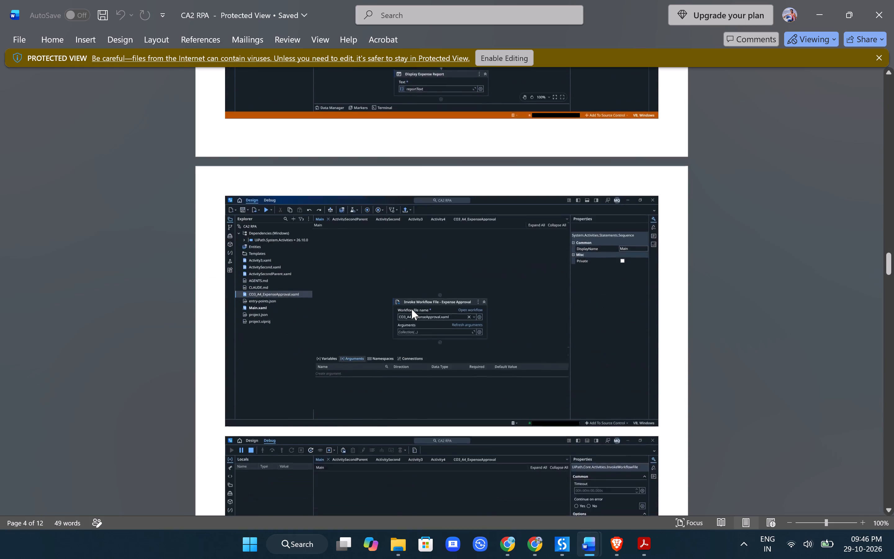
scroll(412, 309, down, 7)
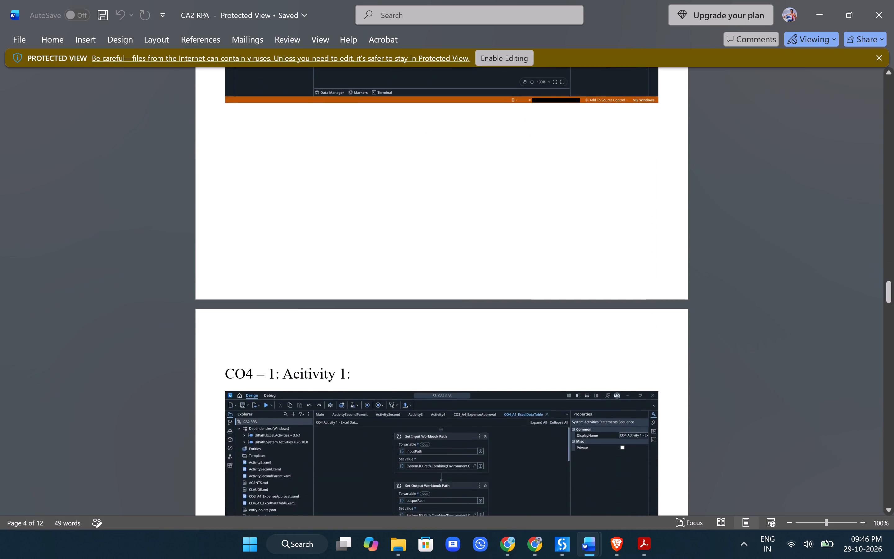
scroll(412, 309, down, 1)
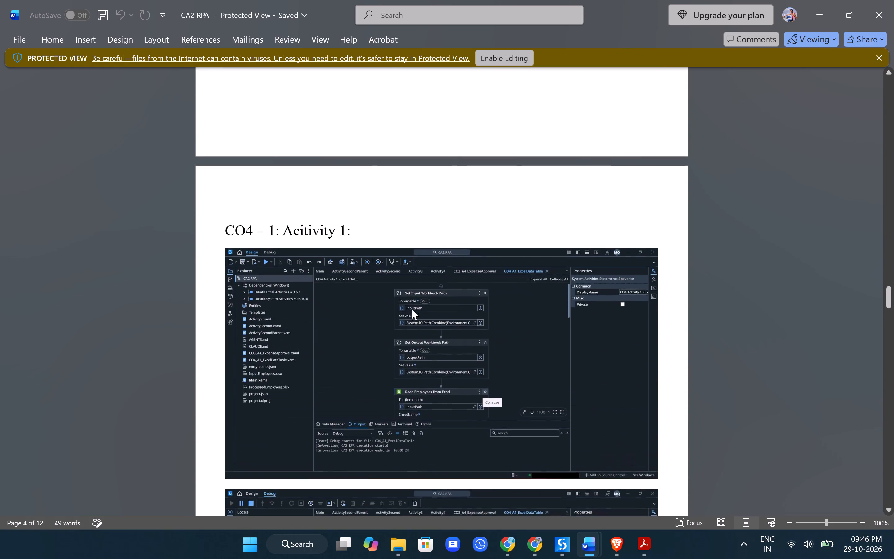
Try to select the first screenshot under CO4 – 1 in Protected View, and enable editing of the document.
click(452, 309)
click(452, 309)
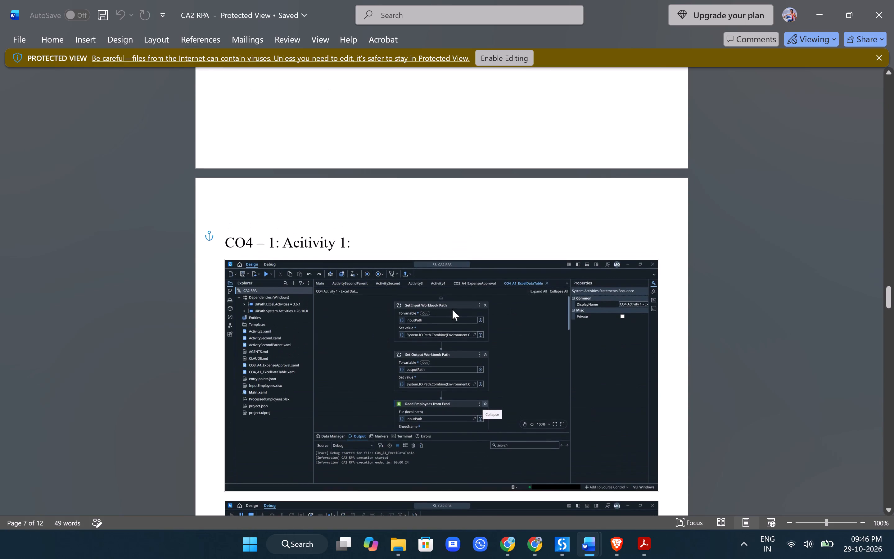
double_click(639, 487)
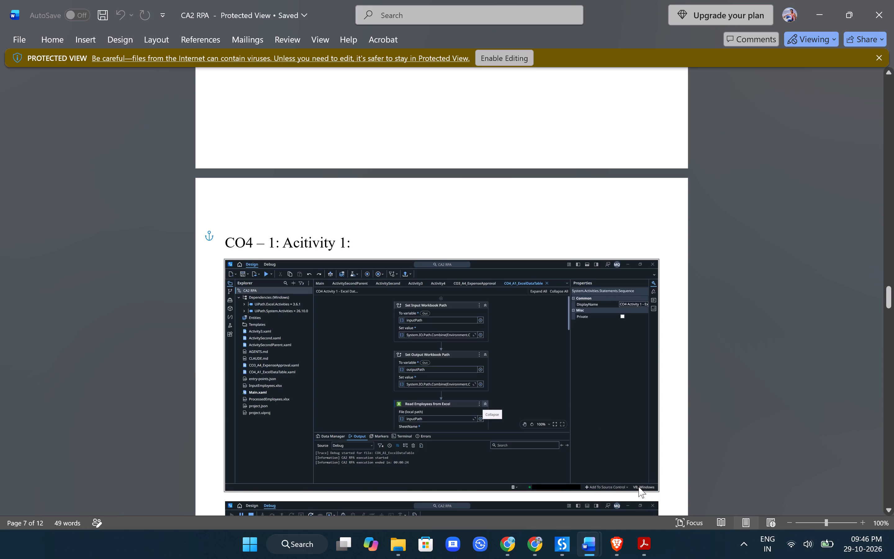
click(639, 487)
double_click(634, 440)
click(514, 62)
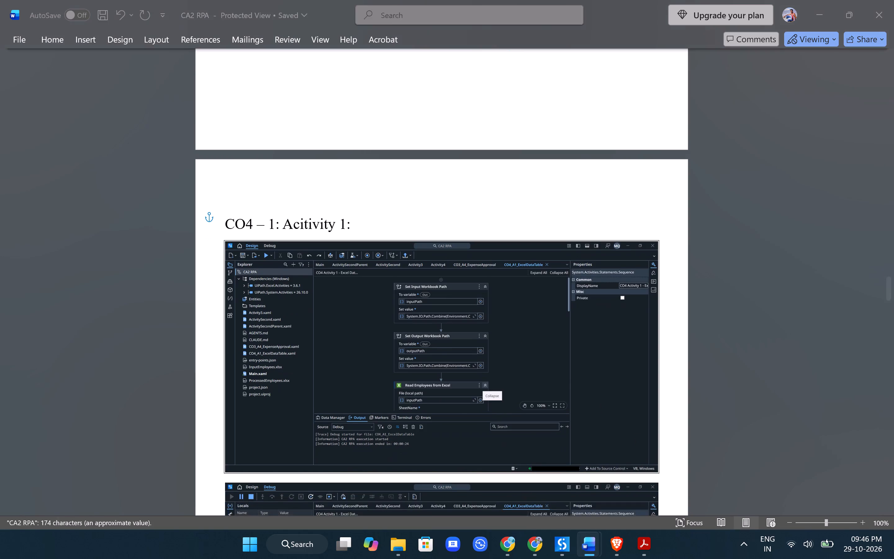
Select the first screenshot under the CO4 – 1 heading and stretch its bottom edge slightly downward.
click(568, 376)
scroll(568, 376, down, 20)
scroll(568, 376, down, 1)
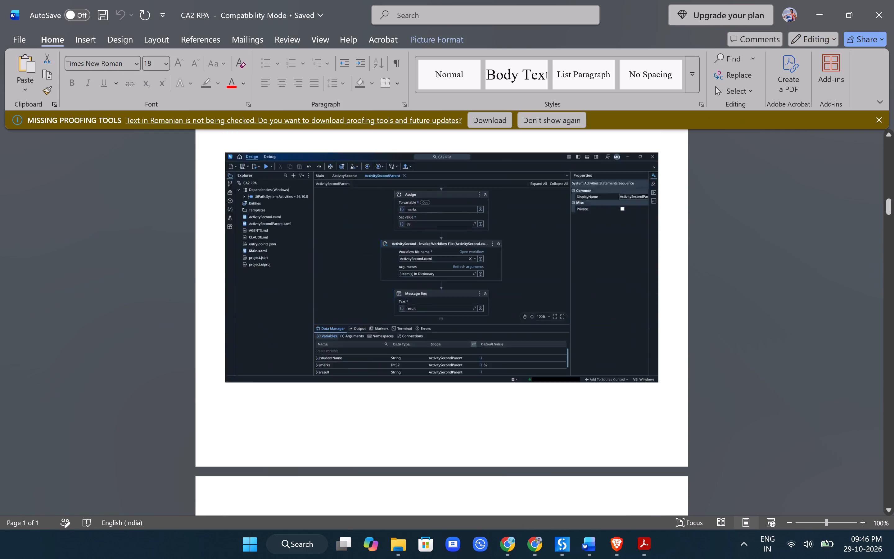
scroll(568, 376, down, 4)
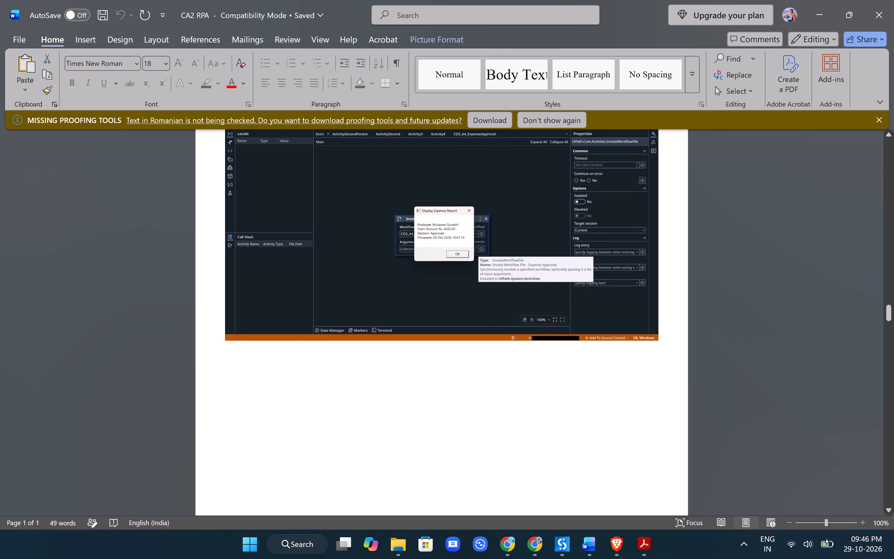
scroll(551, 242, down, 4)
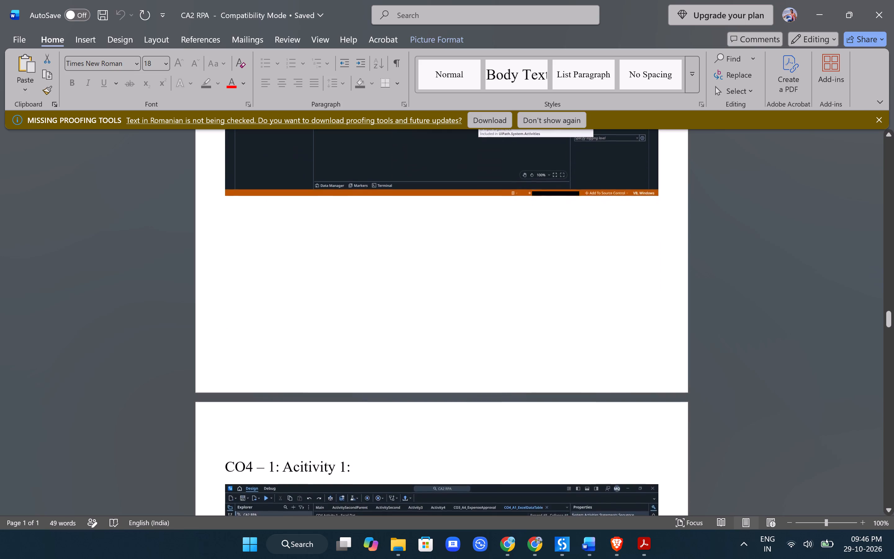
scroll(551, 242, down, 1)
click(551, 312)
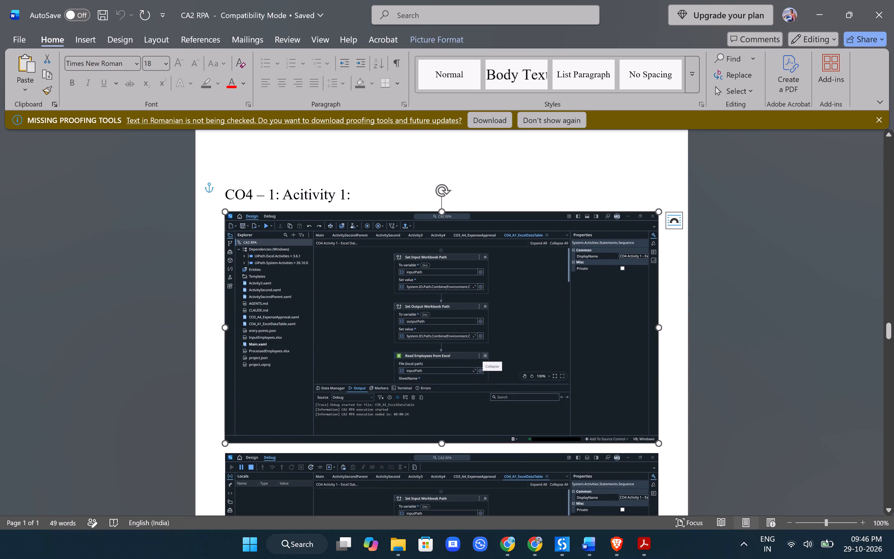
click(440, 443)
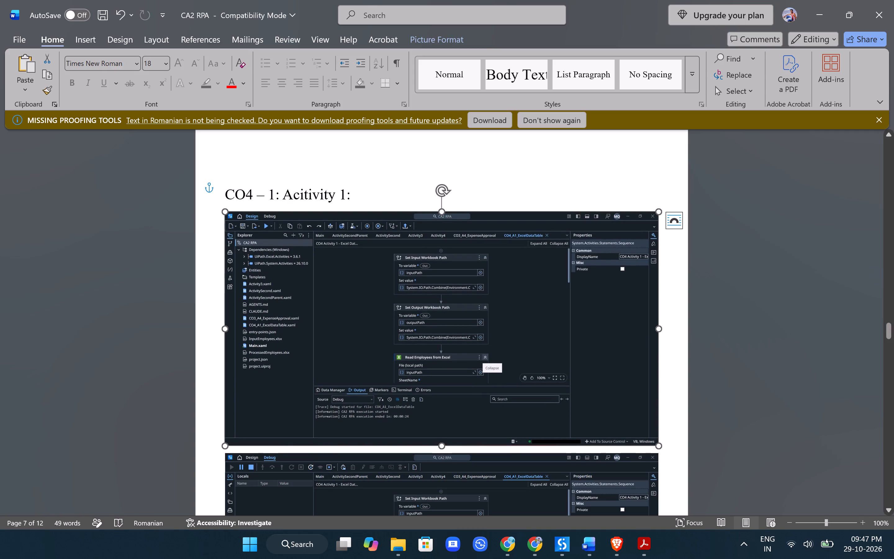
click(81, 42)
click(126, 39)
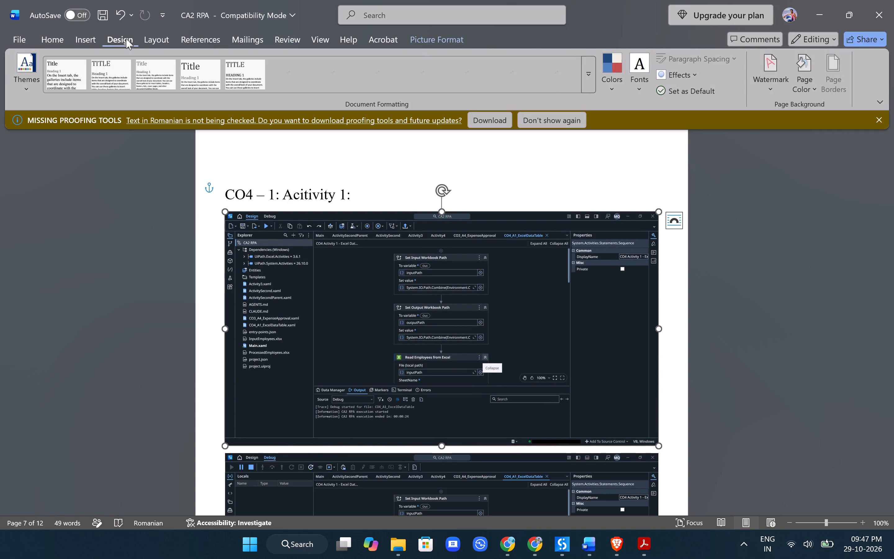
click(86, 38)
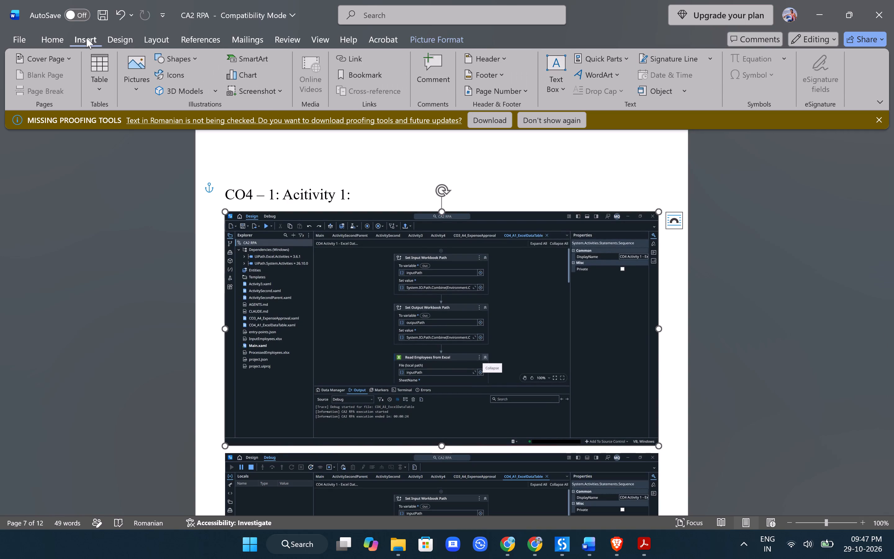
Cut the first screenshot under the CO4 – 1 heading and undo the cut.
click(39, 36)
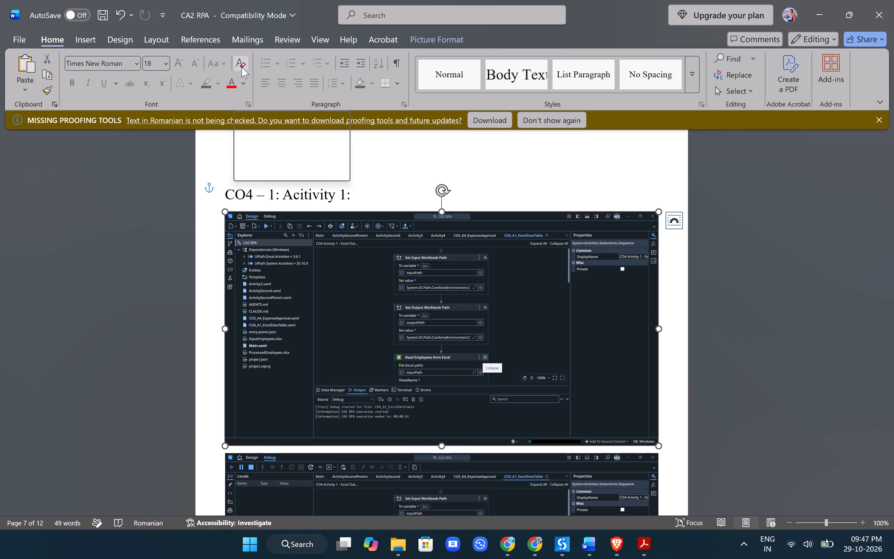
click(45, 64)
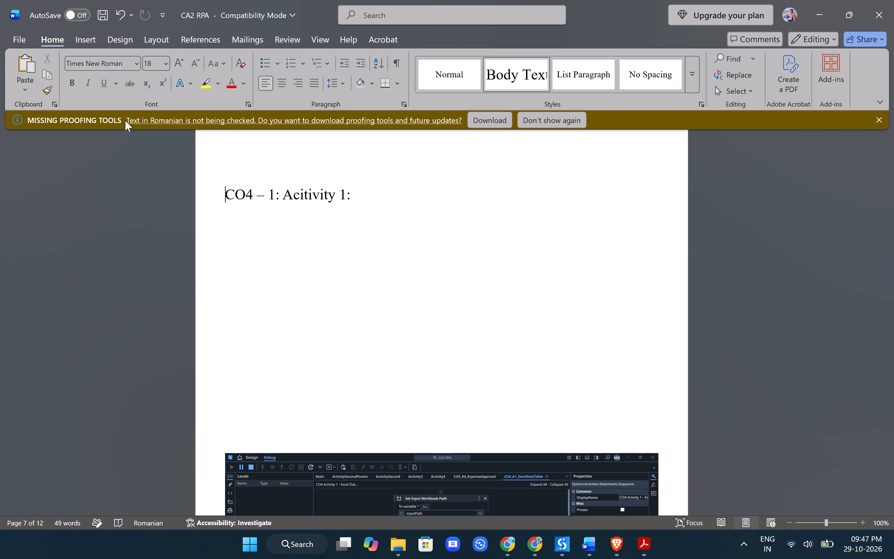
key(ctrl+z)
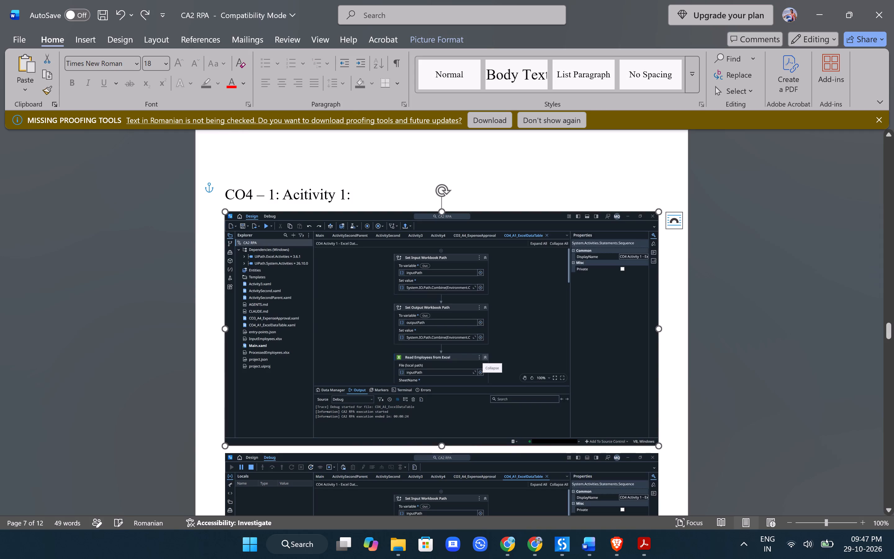
Copy the first screenshot under the CO4 – 1 heading and paste it into Document1 below item 1 of the CO4 section.
right_click(540, 245)
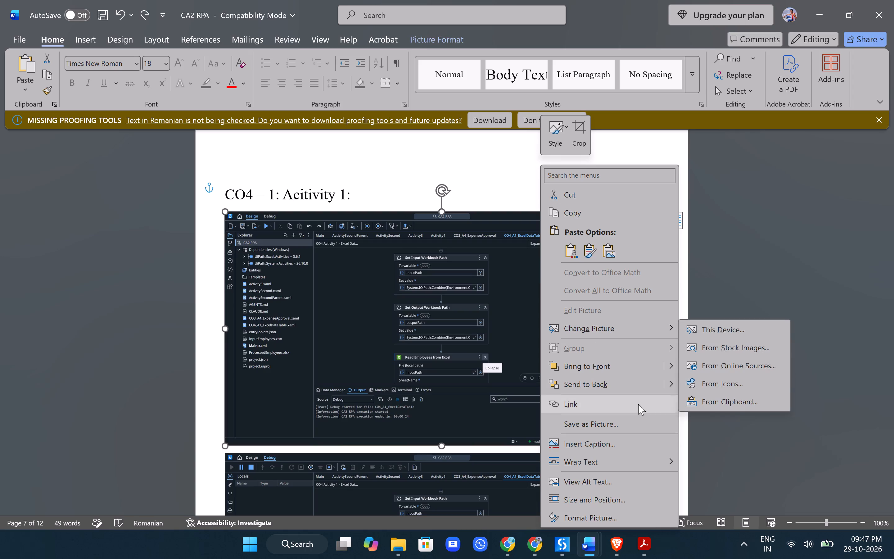
scroll(629, 439, down, 1)
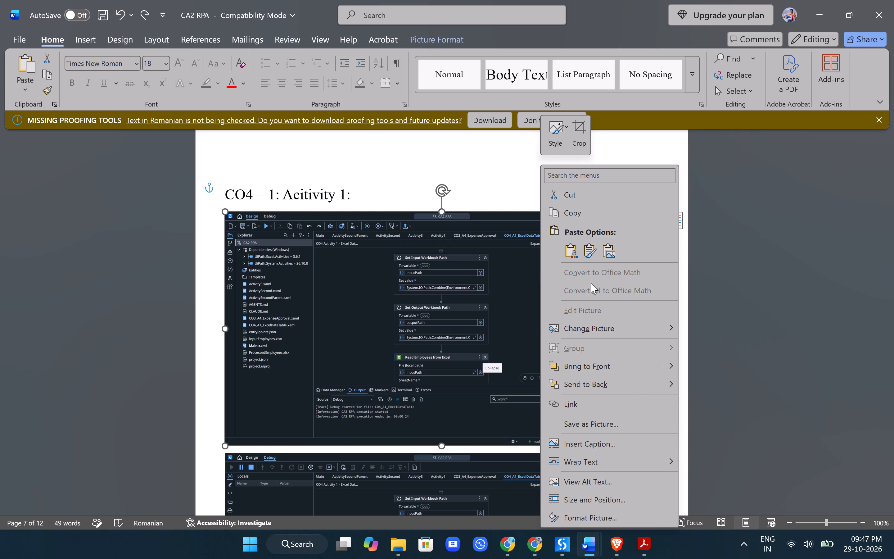
click(573, 214)
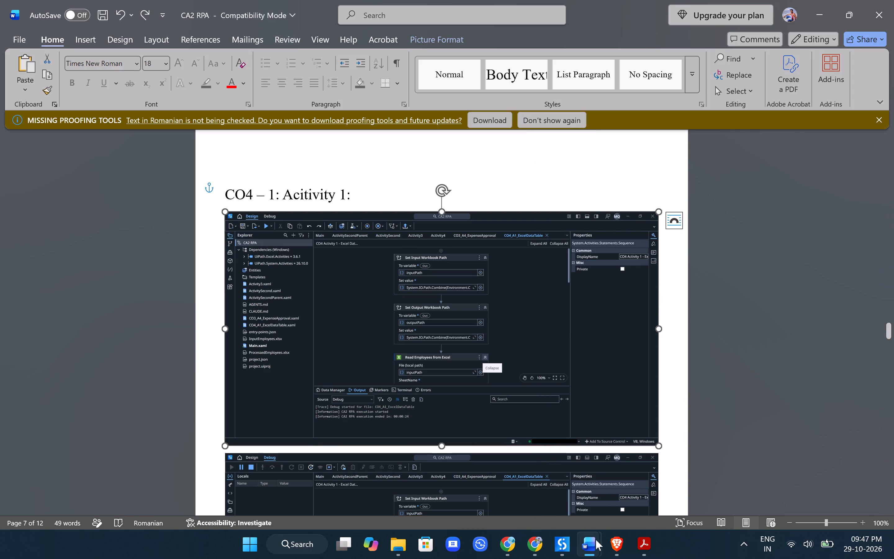
click(645, 501)
click(530, 500)
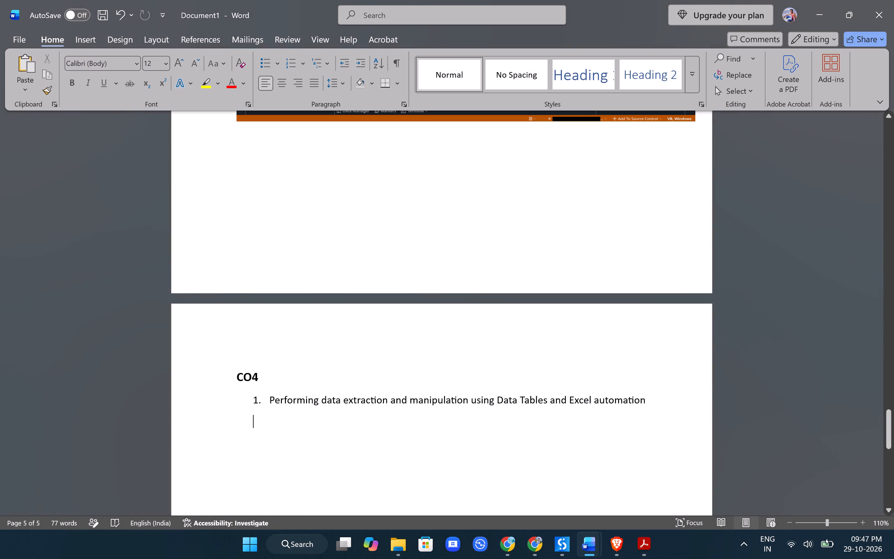
key(ctrl+v)
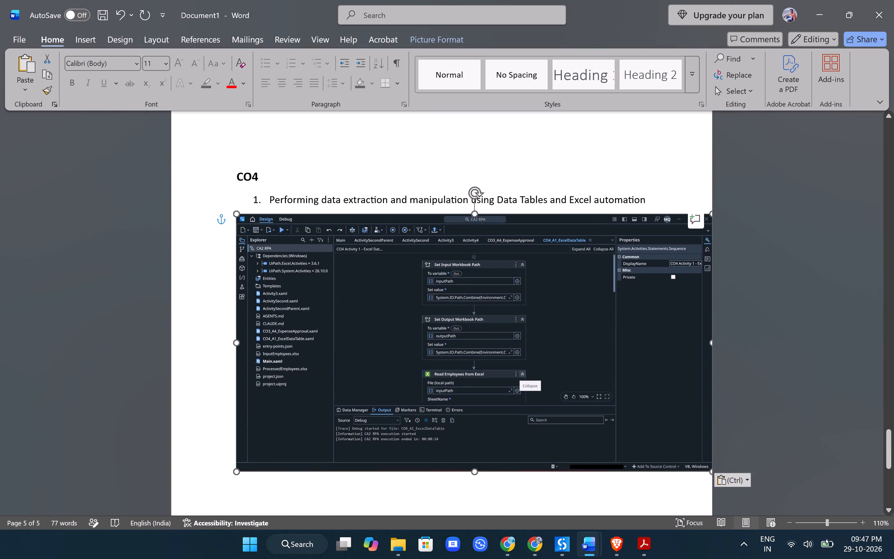
Narrow the pasted CO4 screenshot slightly by pulling its right edge inward to fit the page.
click(623, 365)
click(713, 342)
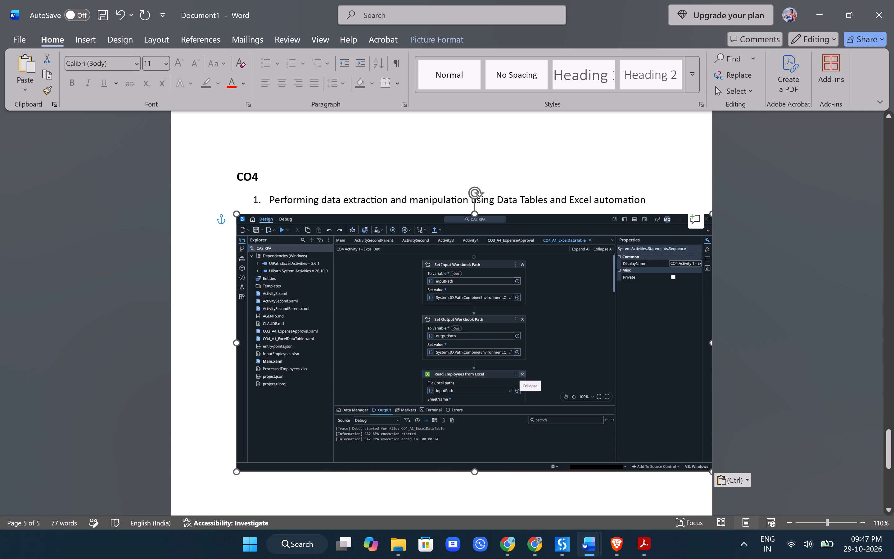
click(711, 342)
drag(711, 342, 707, 343)
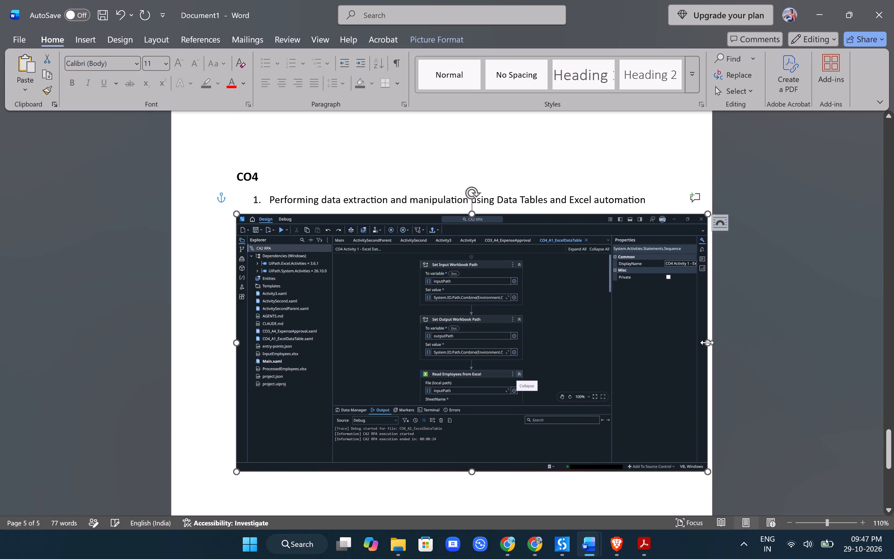
click(579, 466)
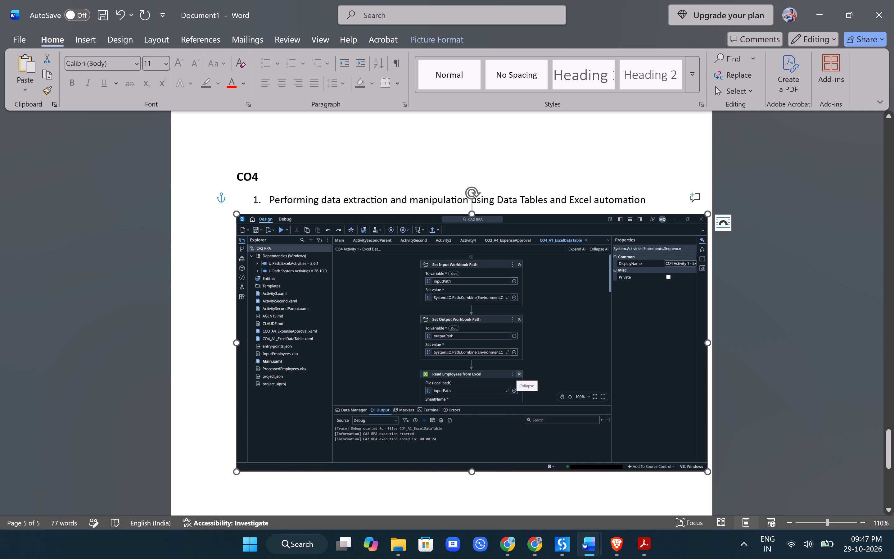
click(579, 466)
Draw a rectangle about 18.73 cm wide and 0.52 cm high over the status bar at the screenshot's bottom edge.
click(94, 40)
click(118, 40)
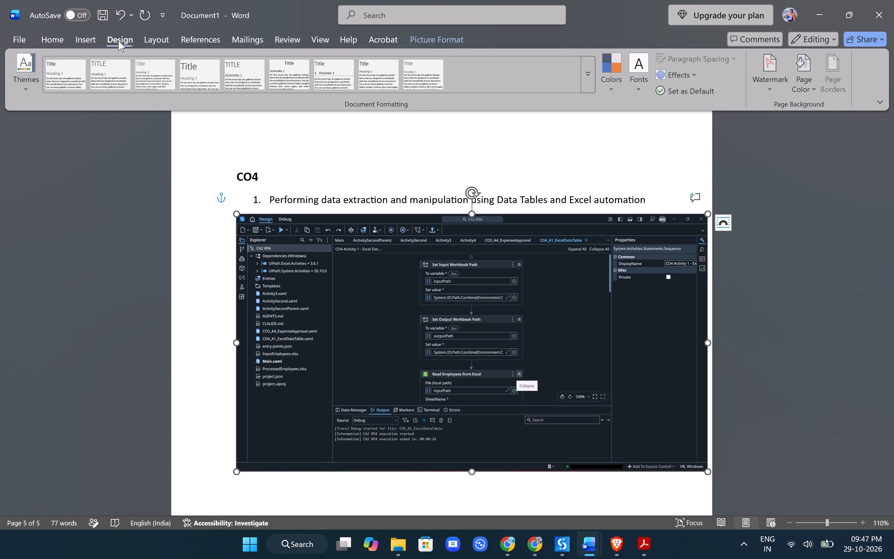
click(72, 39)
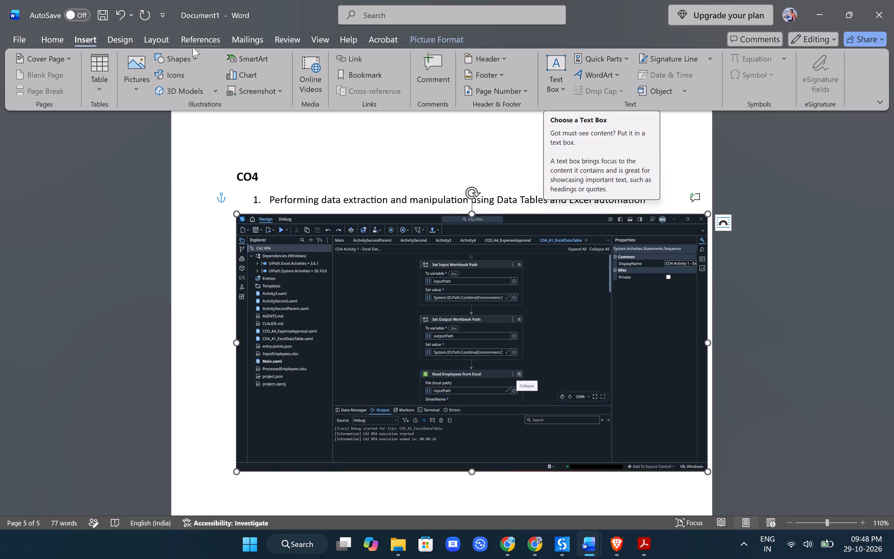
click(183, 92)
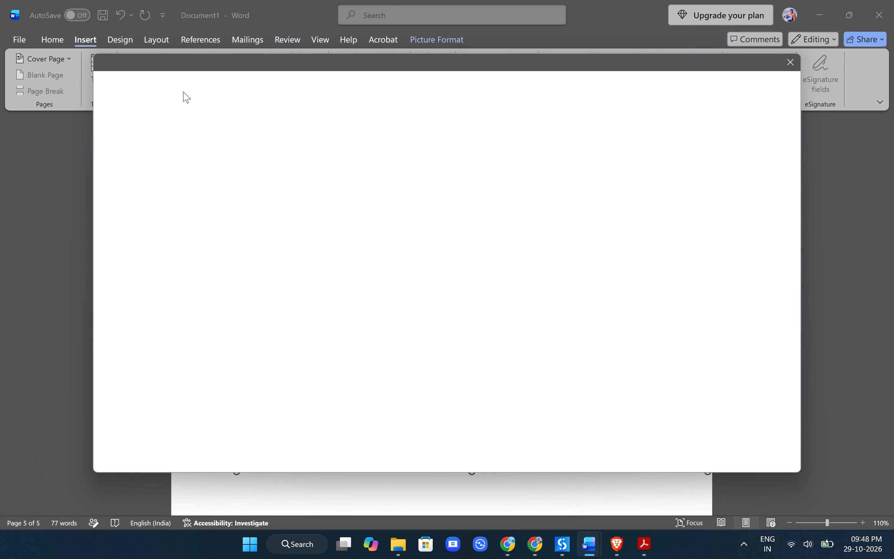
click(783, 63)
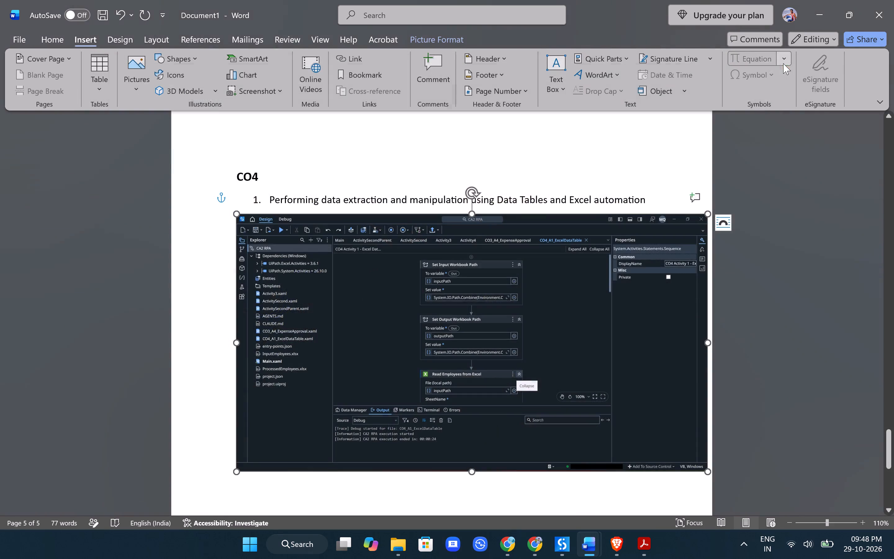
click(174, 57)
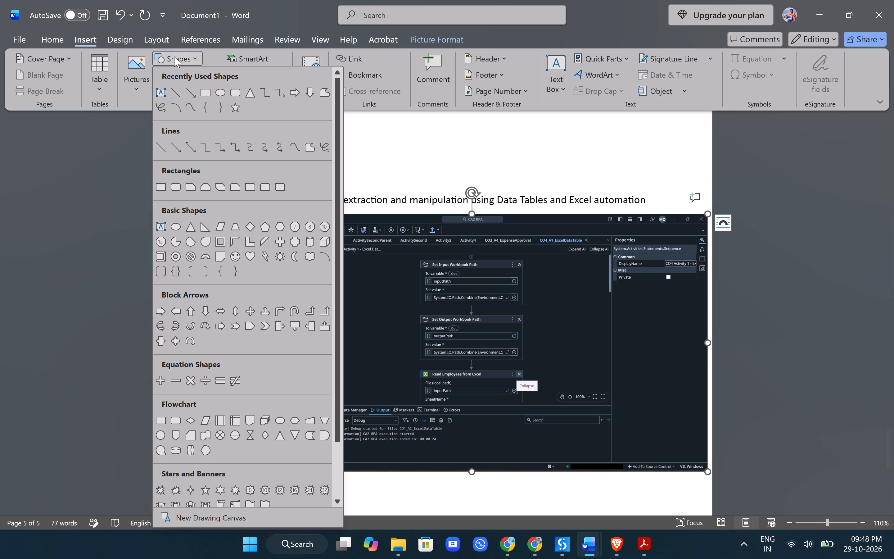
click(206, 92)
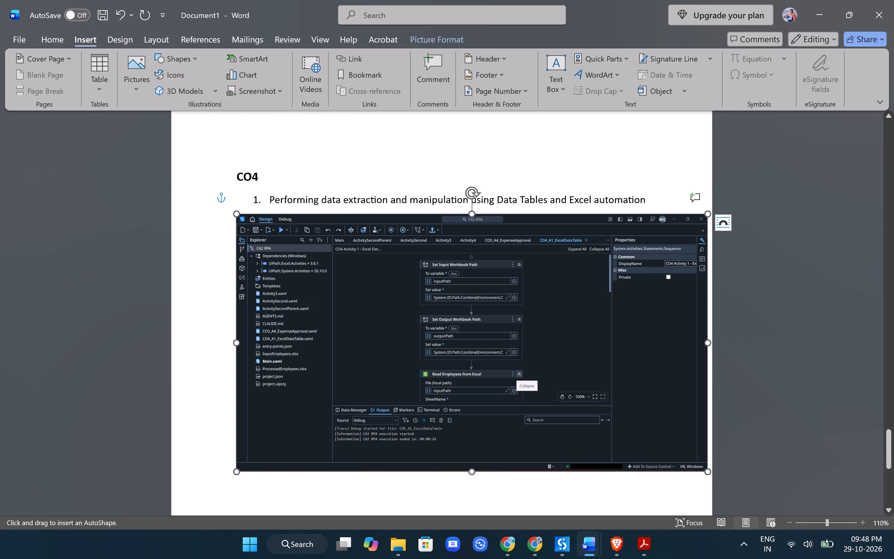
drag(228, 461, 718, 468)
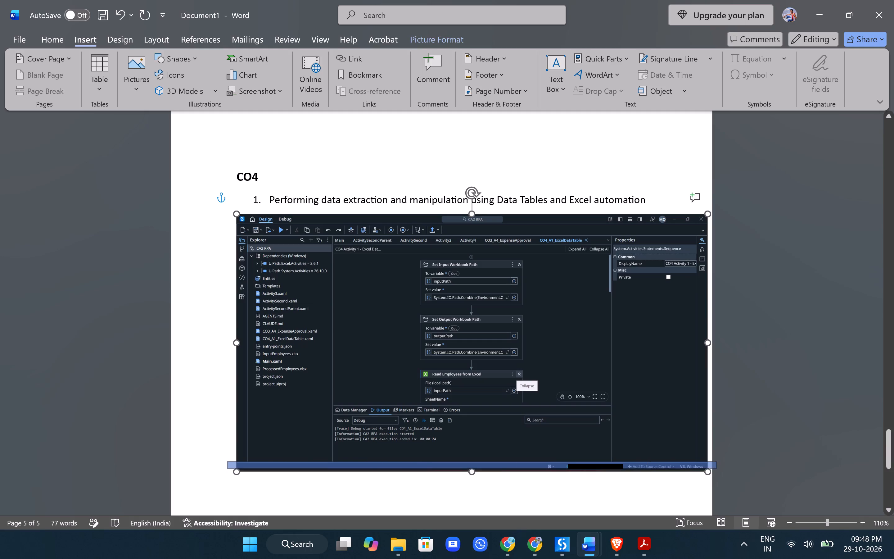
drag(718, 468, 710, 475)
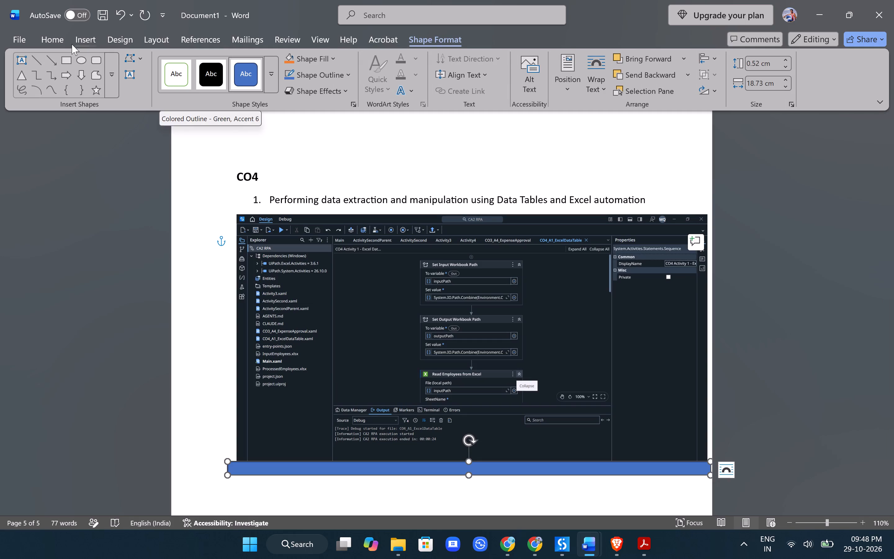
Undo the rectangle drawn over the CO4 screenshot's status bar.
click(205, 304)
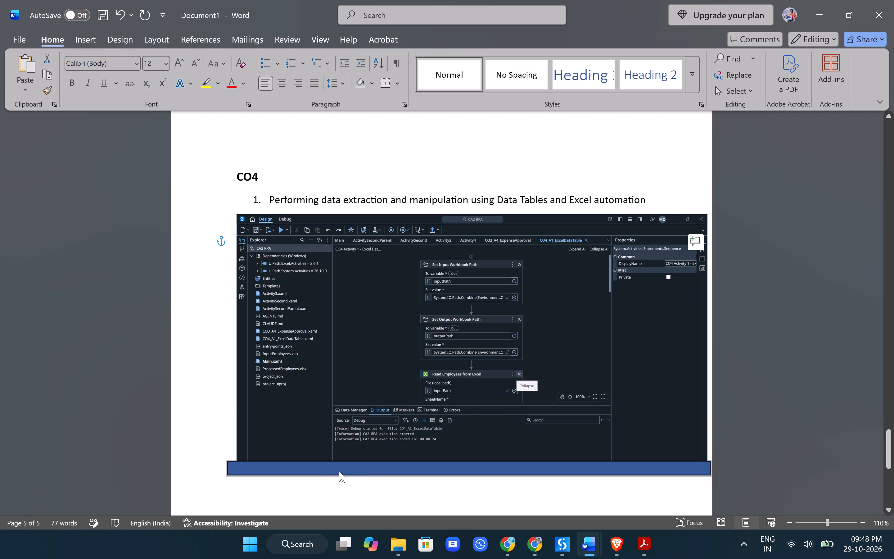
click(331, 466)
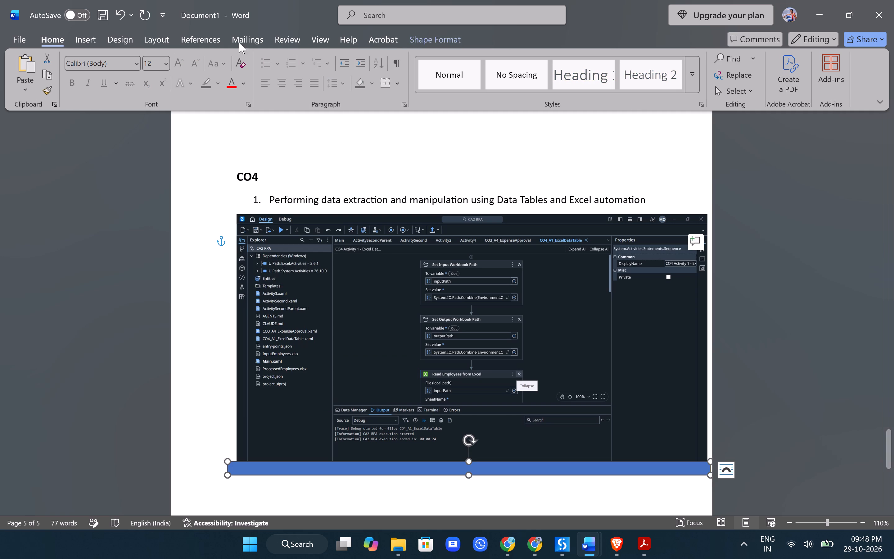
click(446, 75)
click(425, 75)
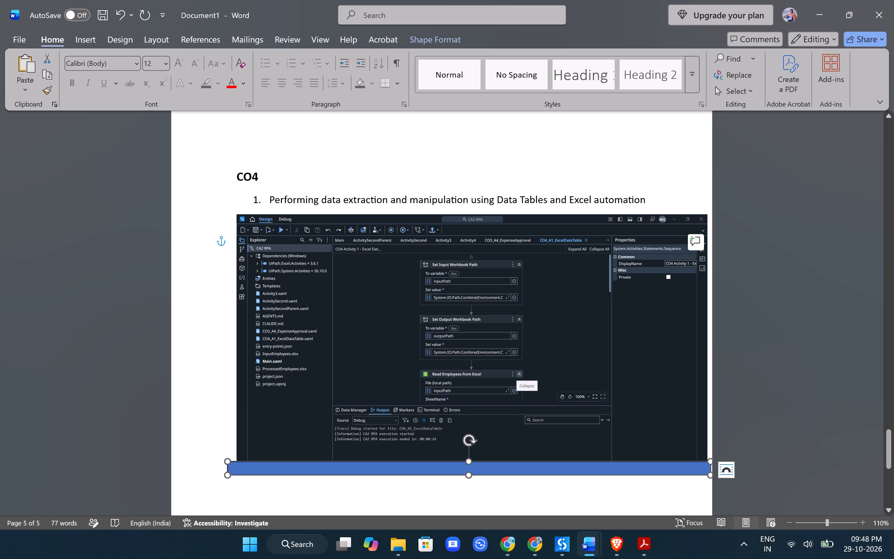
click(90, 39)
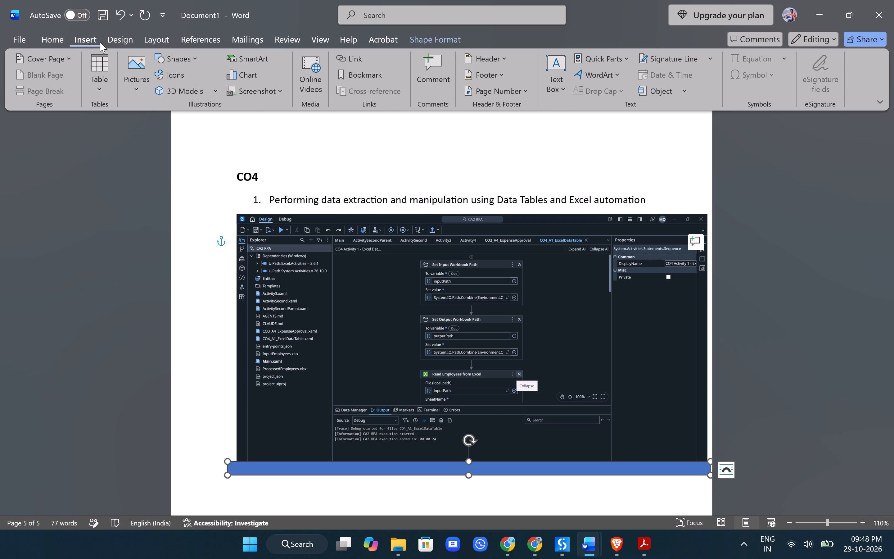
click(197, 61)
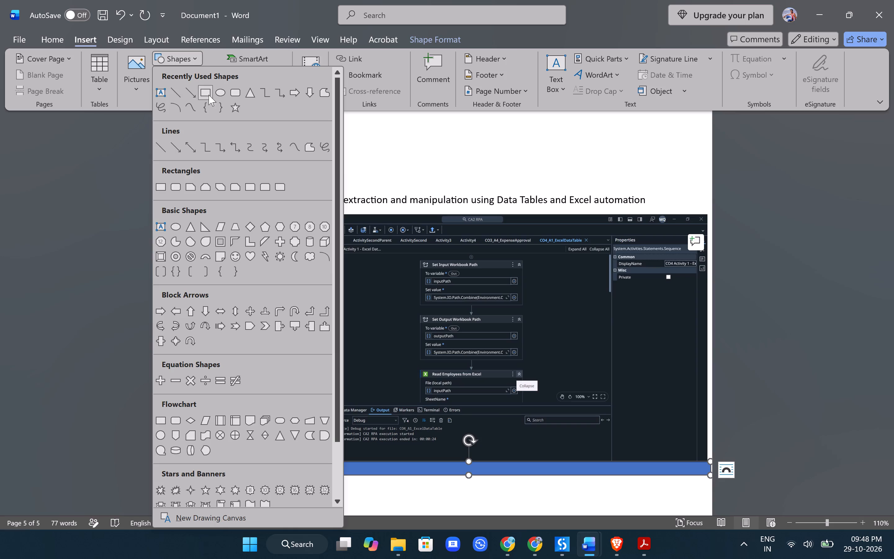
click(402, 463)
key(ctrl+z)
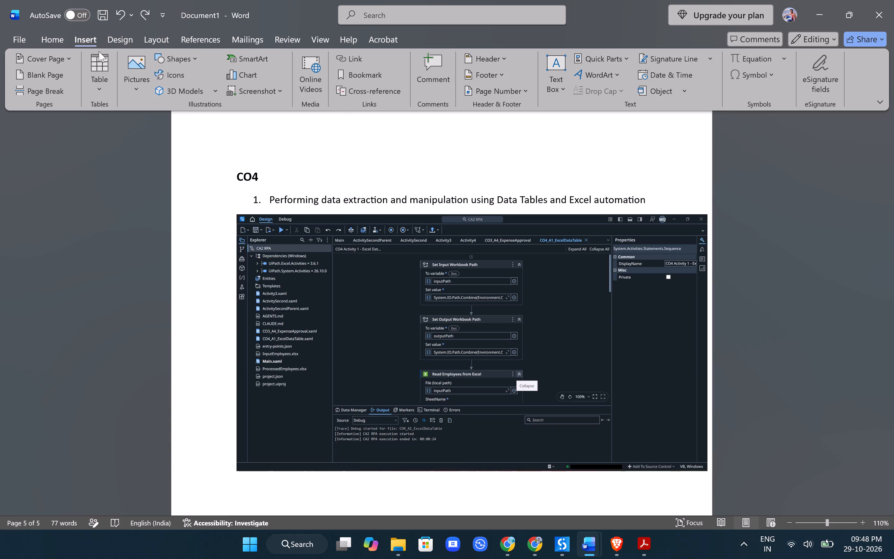
Draw a rectangle about 18.3 cm wide and 0.43 cm high covering the status bar, matching the screenshot's width.
click(192, 57)
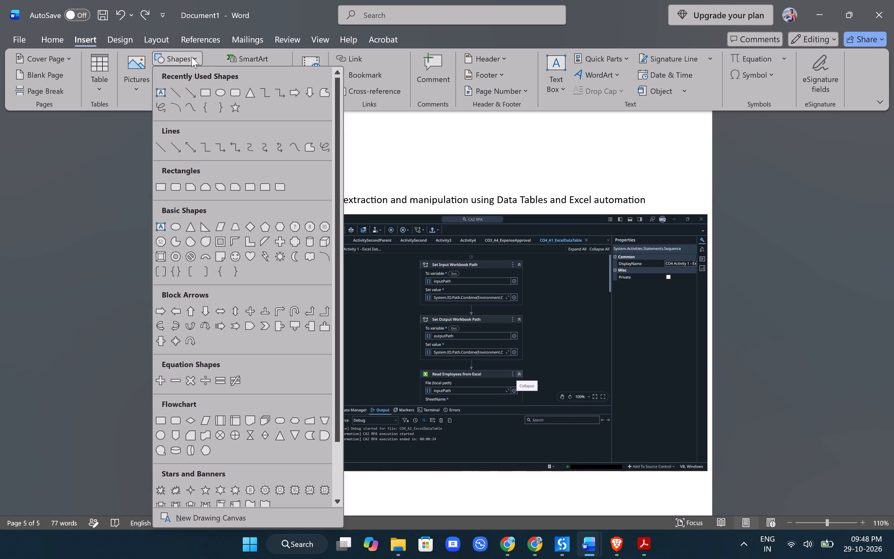
click(204, 93)
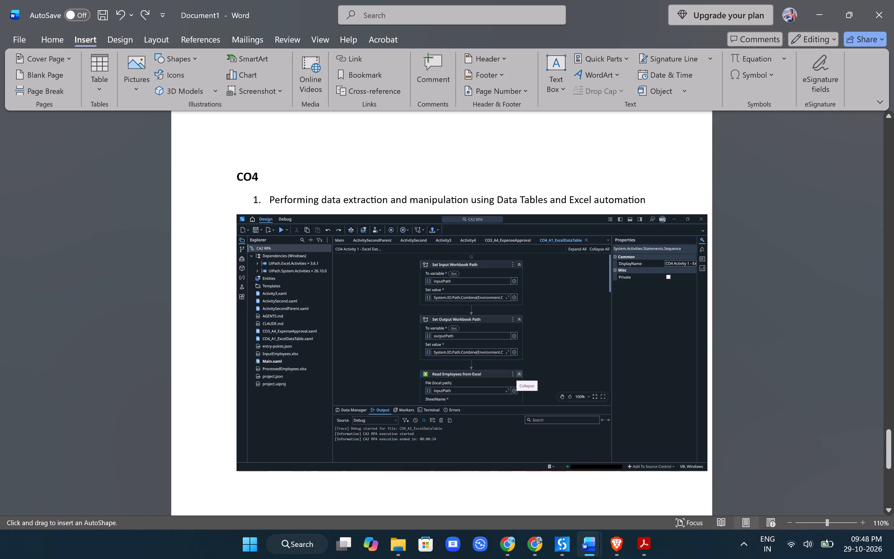
drag(236, 462, 434, 465)
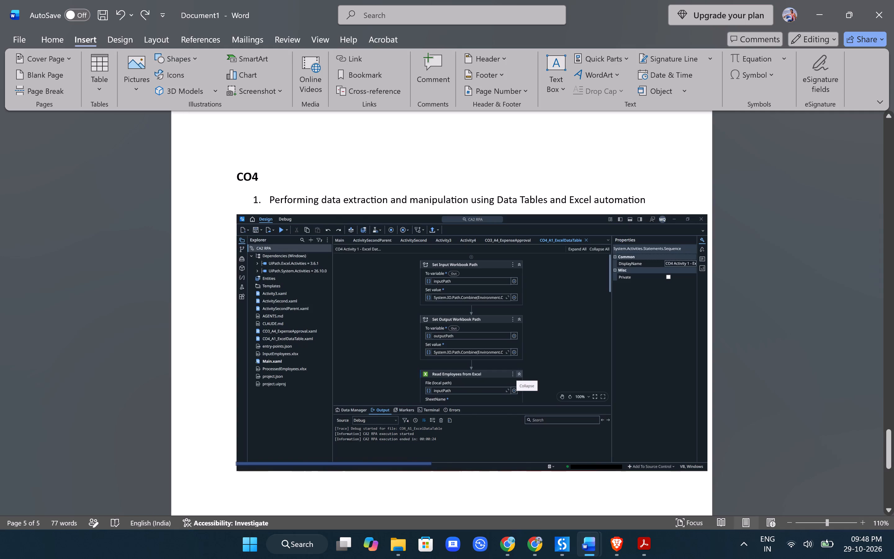
drag(434, 465, 711, 470)
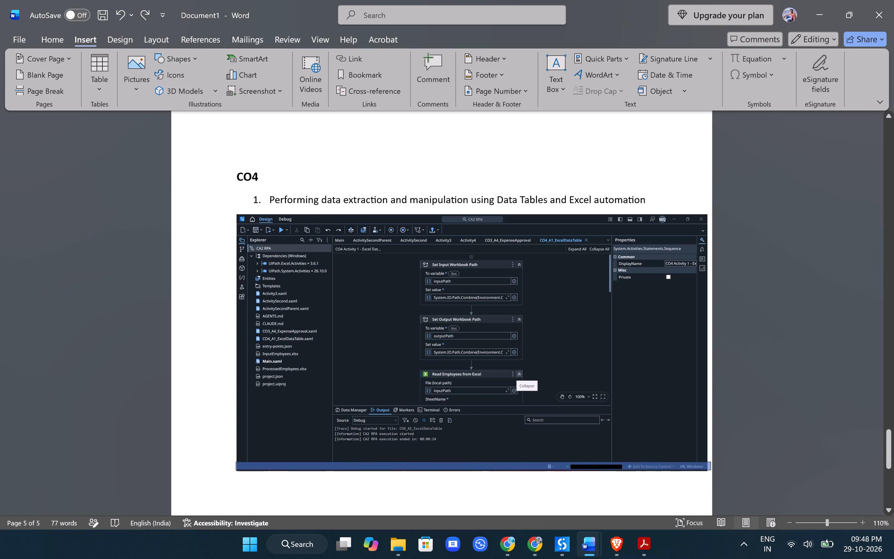
drag(711, 470, 708, 473)
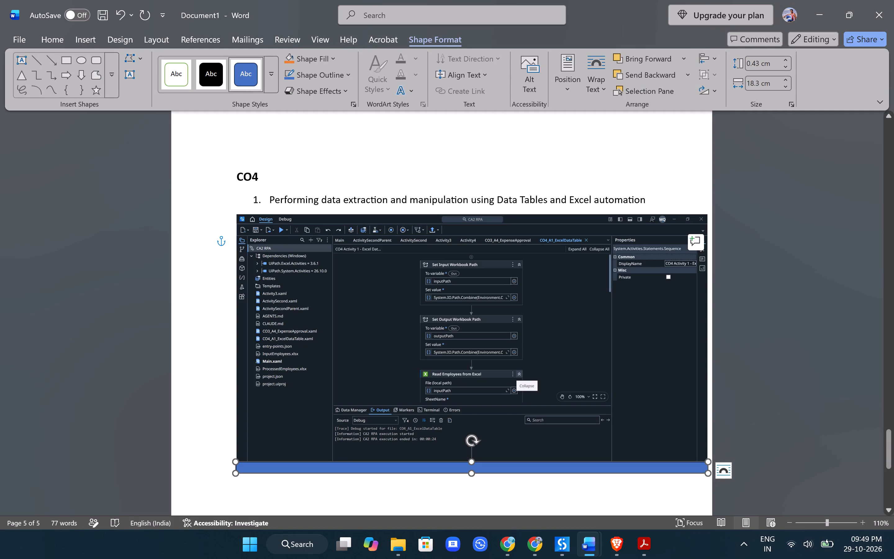
click(304, 509)
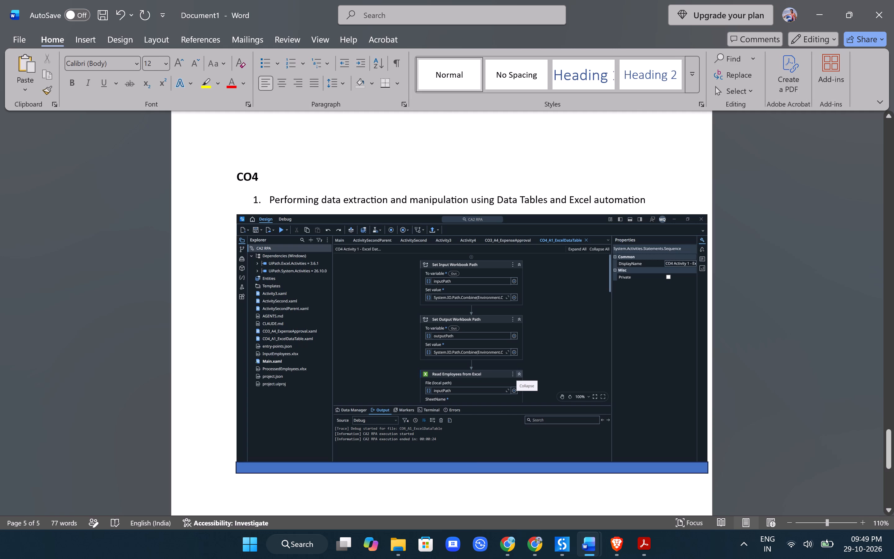
Apply the theme shape style with a white fill and blue outline to the rectangle covering the CO4 screenshot's status bar.
click(314, 468)
double_click(311, 468)
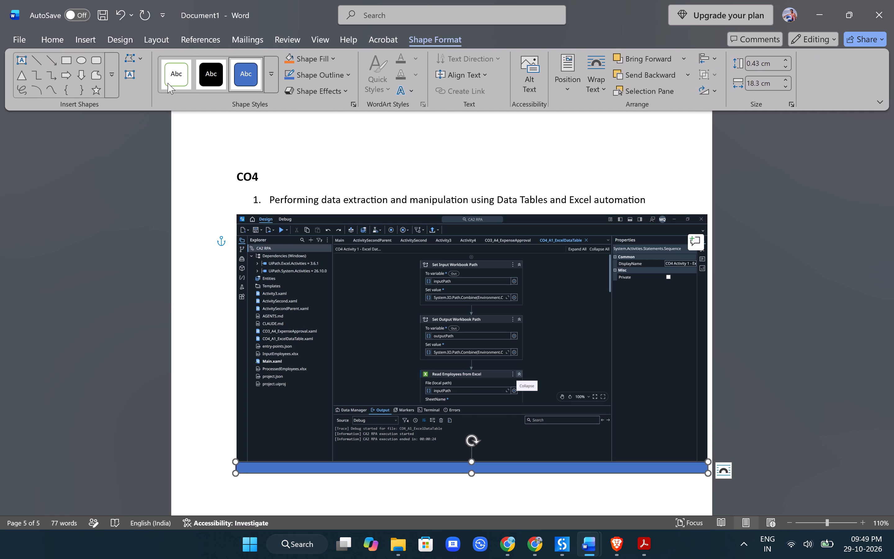
click(168, 83)
scroll(231, 69, left, 1)
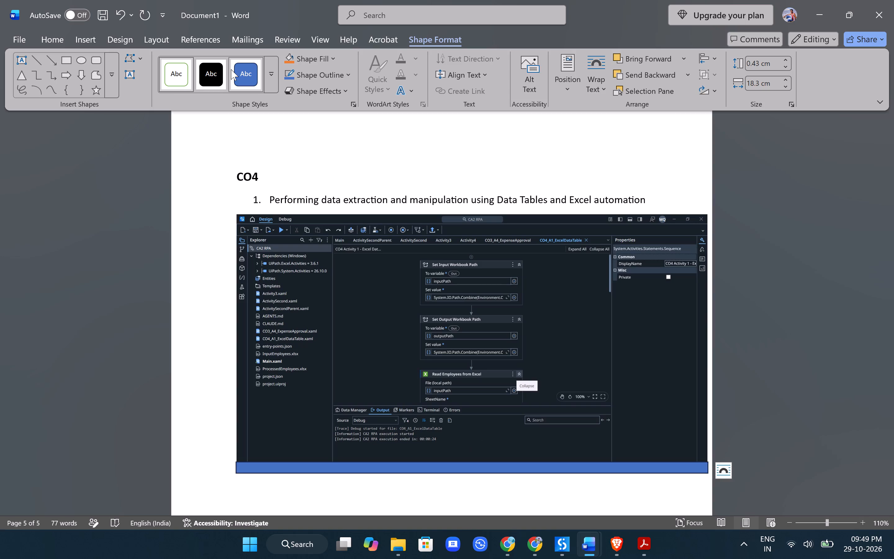
click(268, 76)
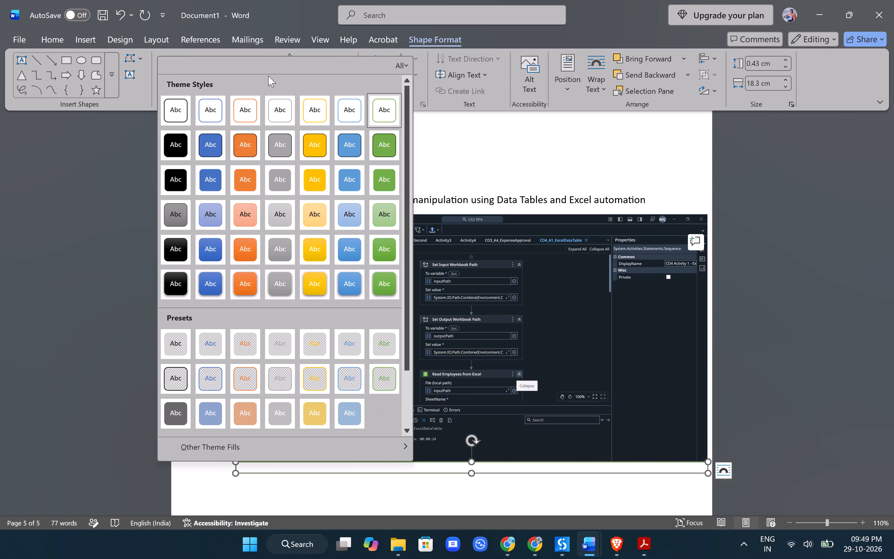
scroll(297, 327, down, 2)
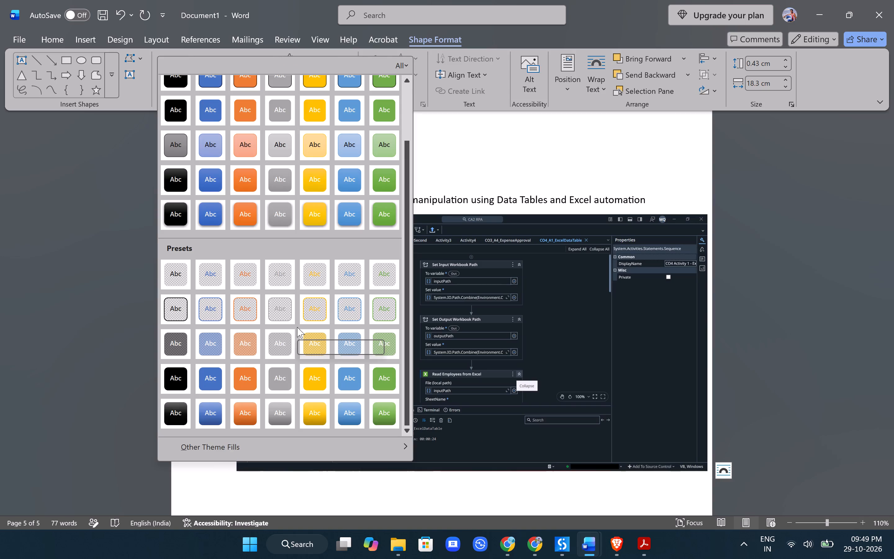
scroll(297, 327, down, 1)
scroll(297, 327, up, 4)
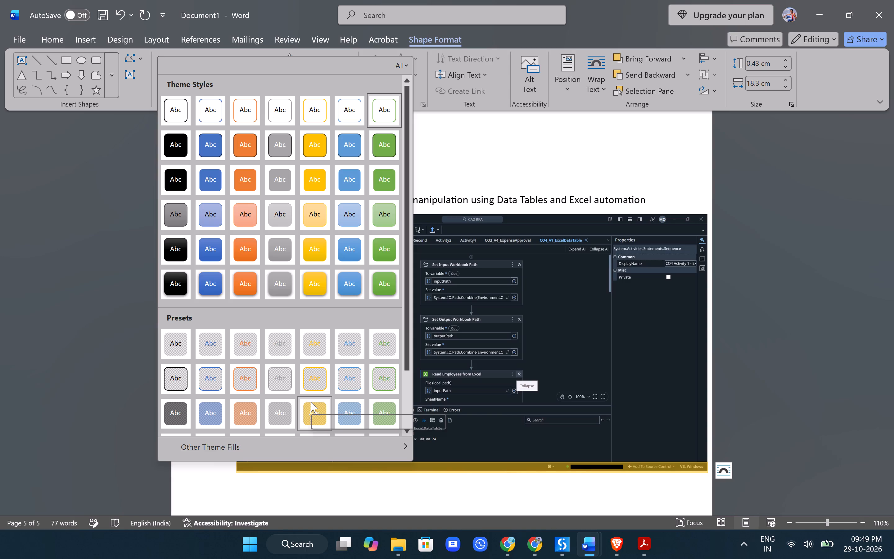
click(210, 110)
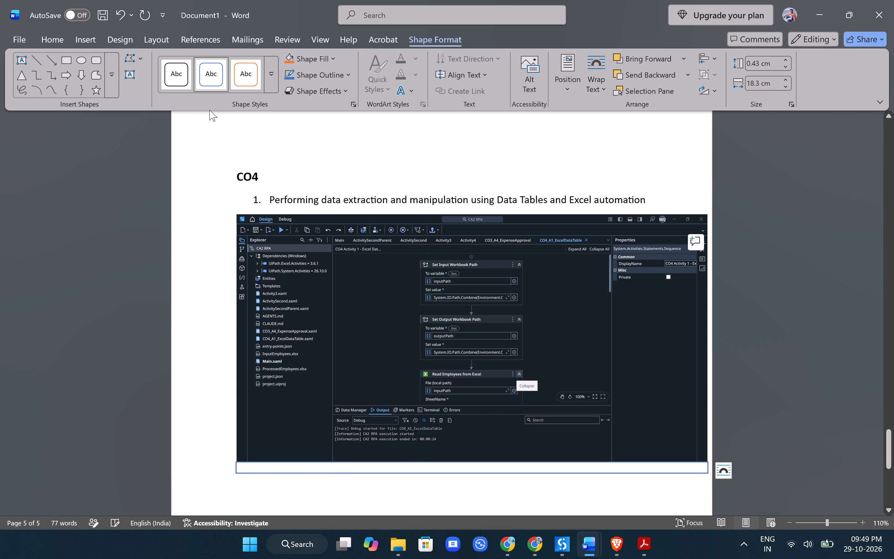
click(179, 334)
click(111, 369)
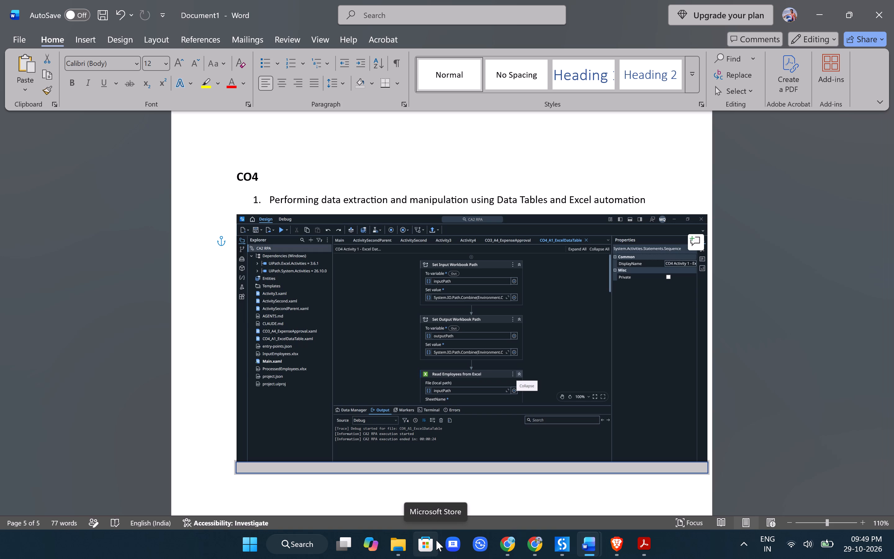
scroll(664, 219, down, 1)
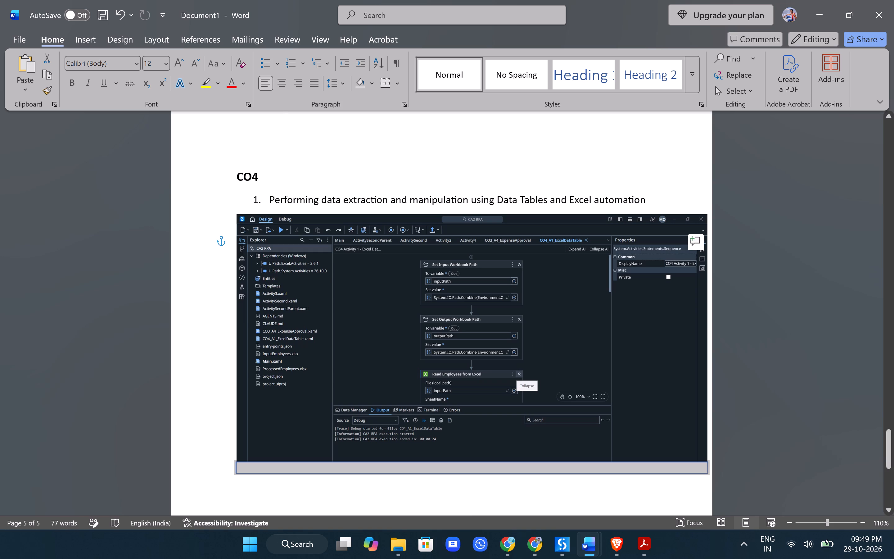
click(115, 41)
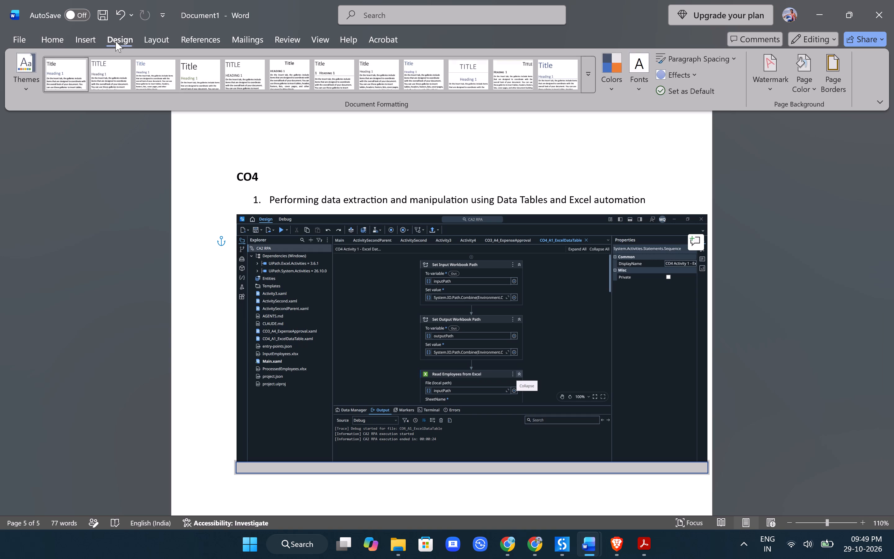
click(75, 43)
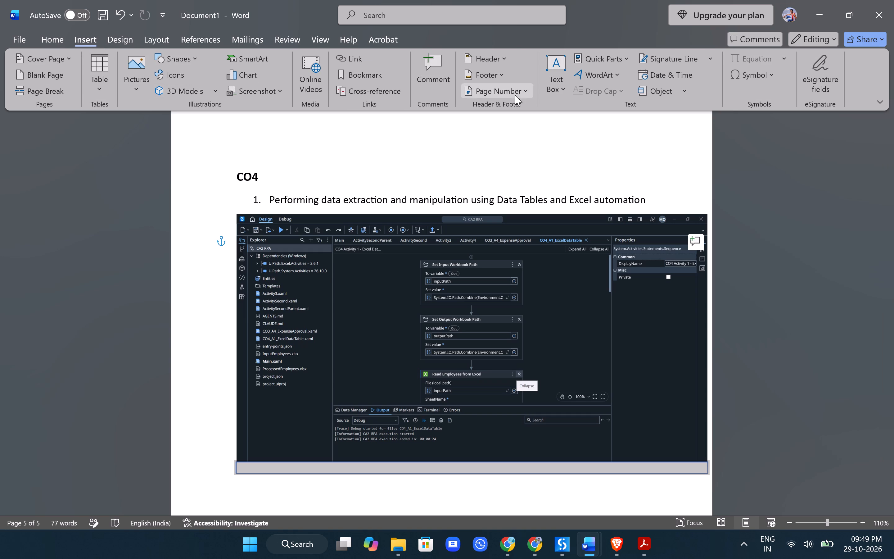
Try to colour the selected status-bar rectangle using the black text highlight colour.
click(60, 42)
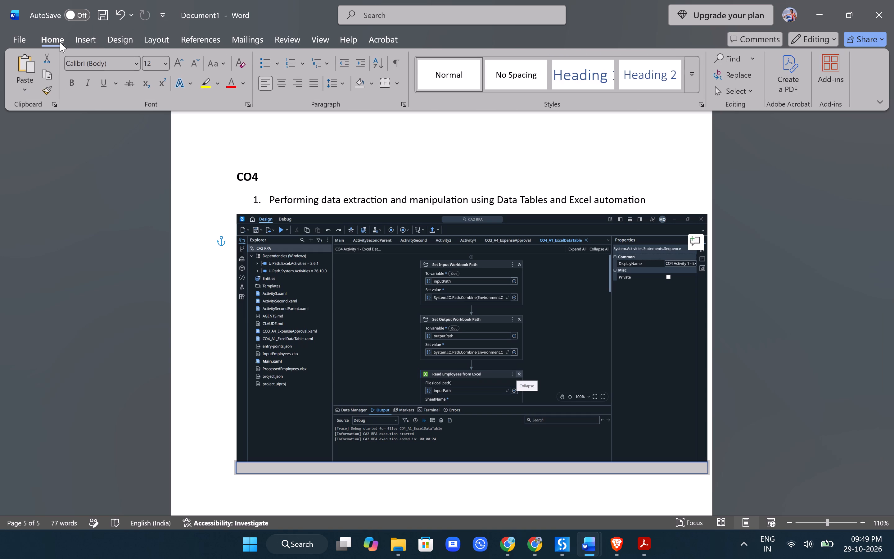
click(209, 84)
click(219, 85)
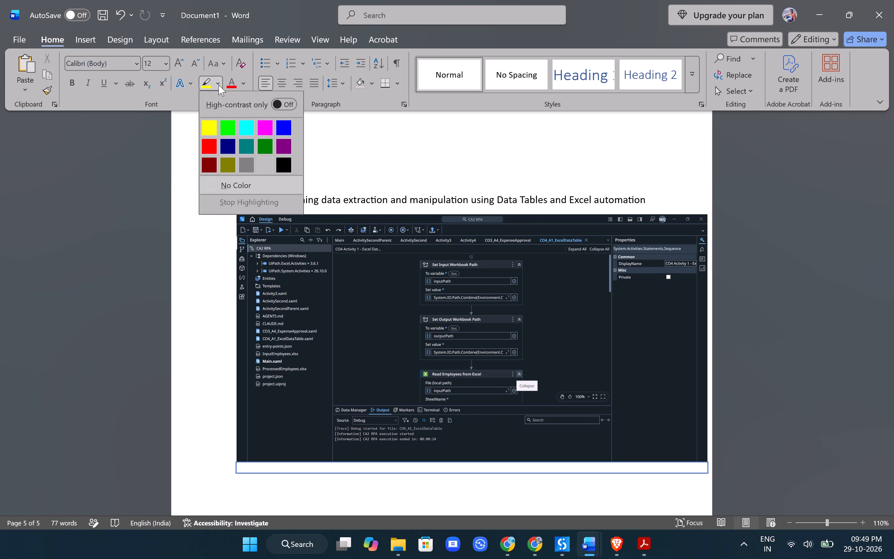
click(287, 169)
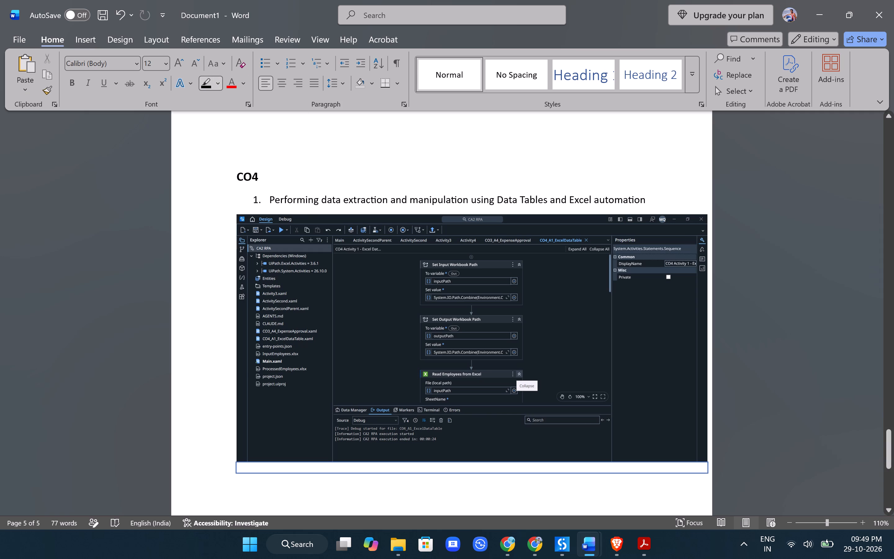
Select the CO4 screenshot and open its picture colour options for saturation, tone and recolouring.
click(666, 219)
triple_click(662, 219)
double_click(662, 219)
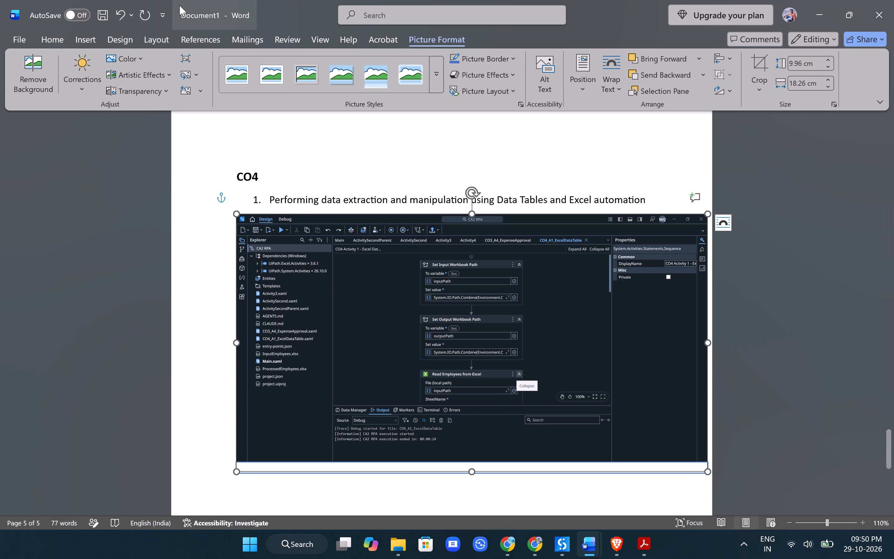
click(118, 60)
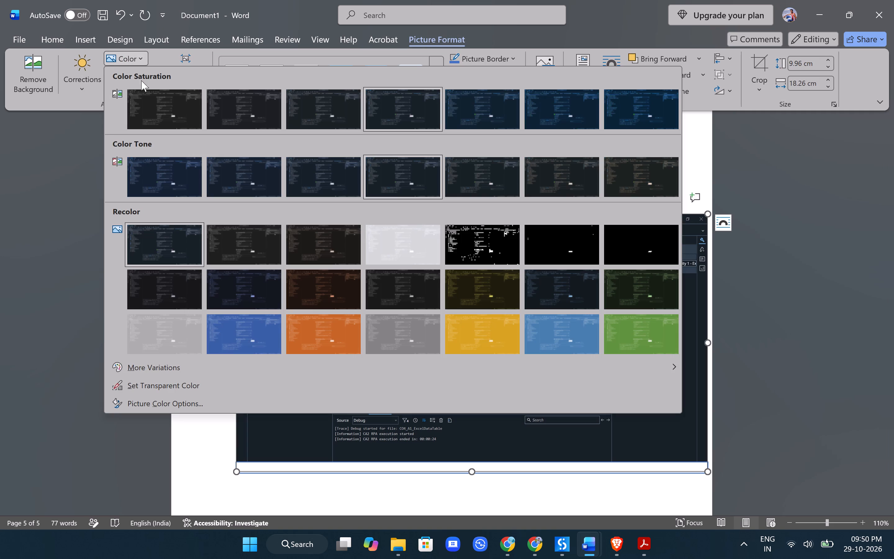
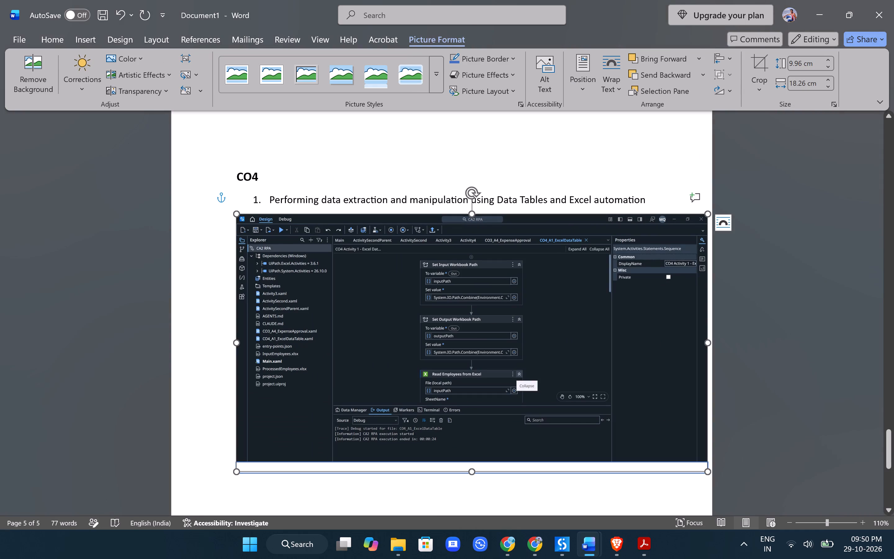
Copy the Show Processing Summary screenshot, the second one under CO4 – 1 Activity 1 in the CA2 RPA document.
scroll(323, 361, down, 1)
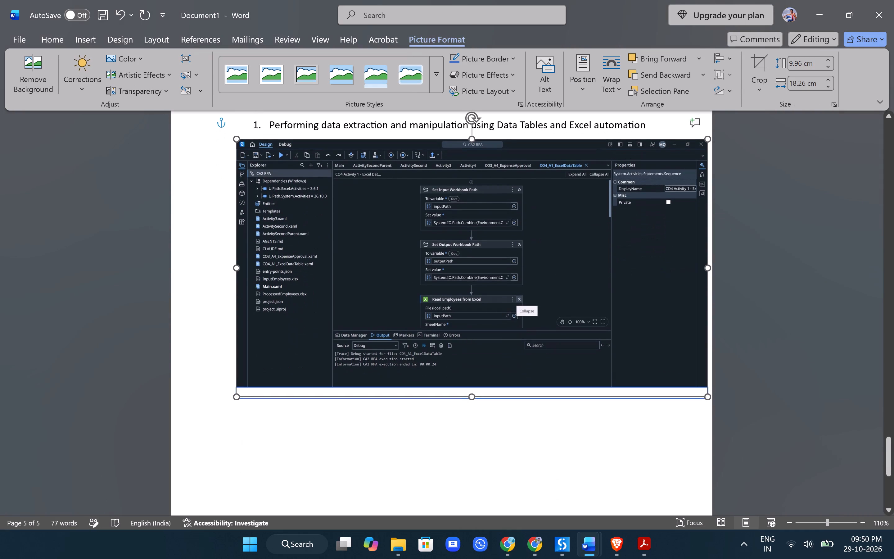
scroll(323, 361, down, 1)
click(262, 451)
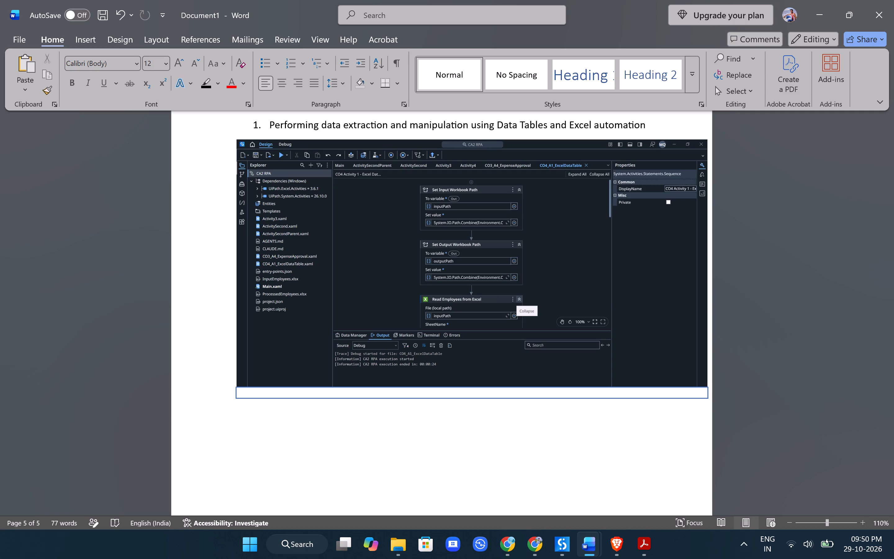
scroll(262, 451, down, 1)
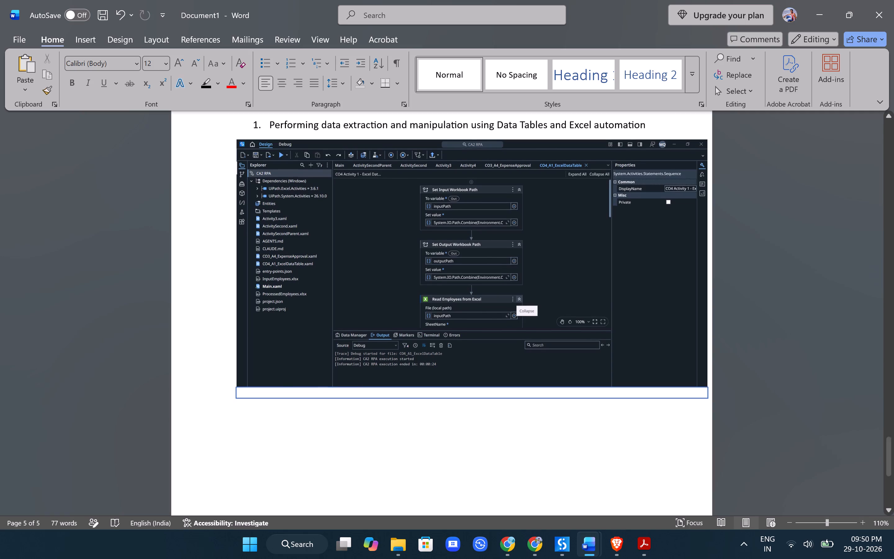
scroll(262, 451, down, 1)
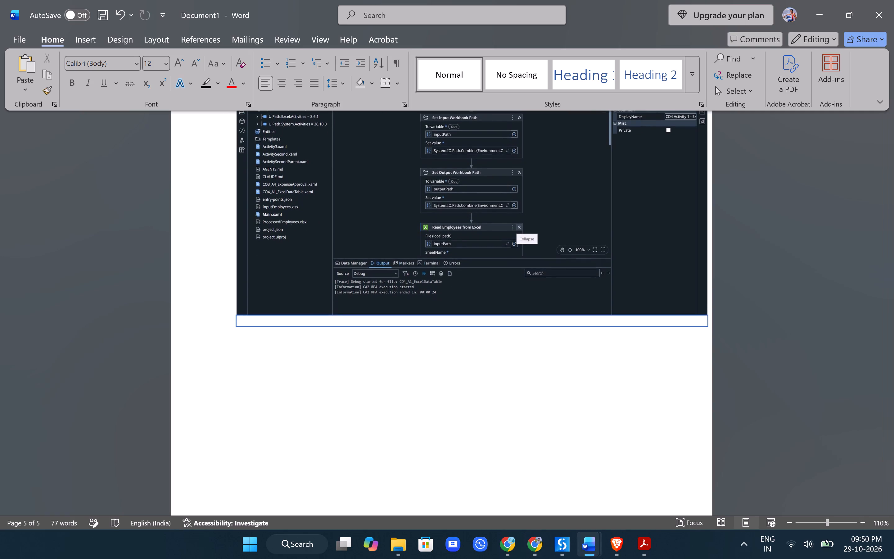
click(651, 502)
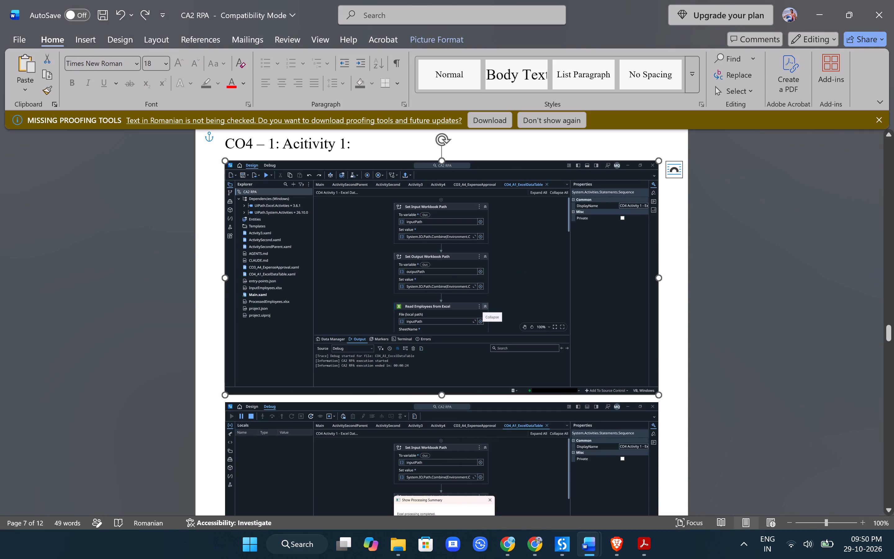
scroll(442, 425, down, 3)
click(552, 382)
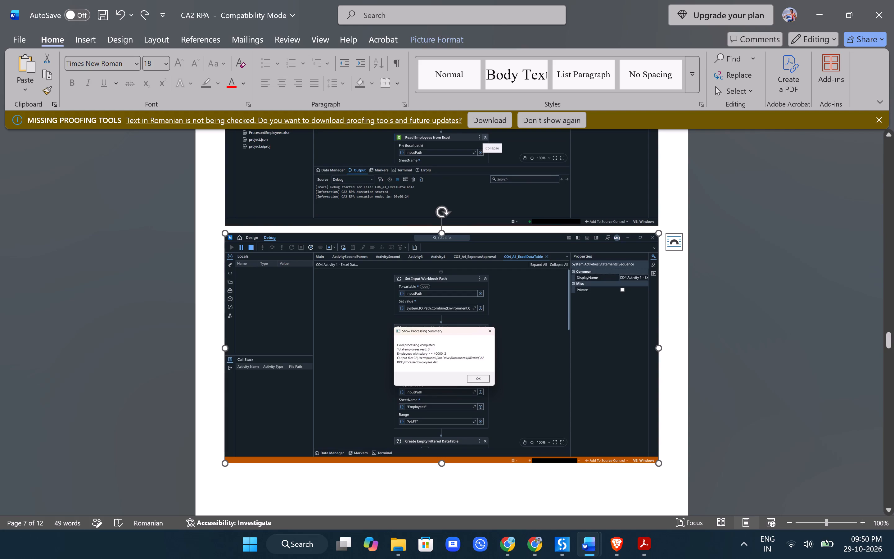
right_click(583, 308)
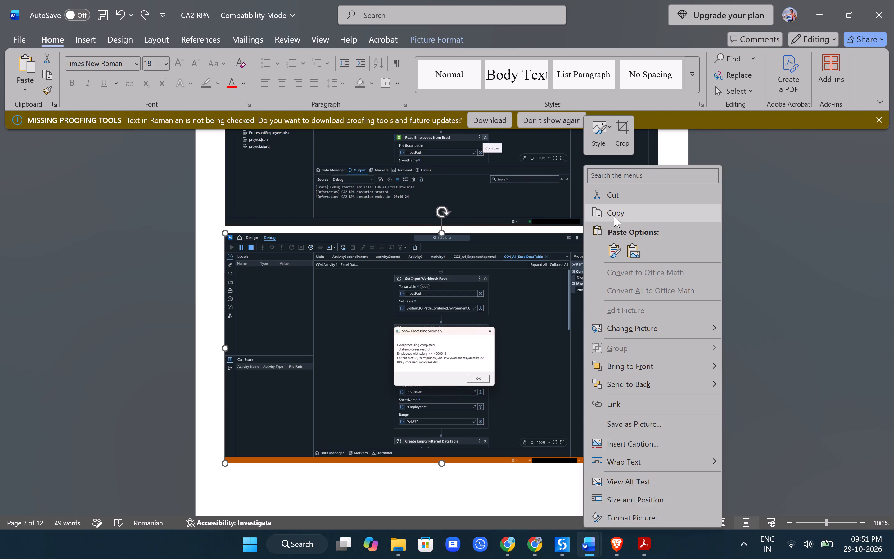
click(614, 216)
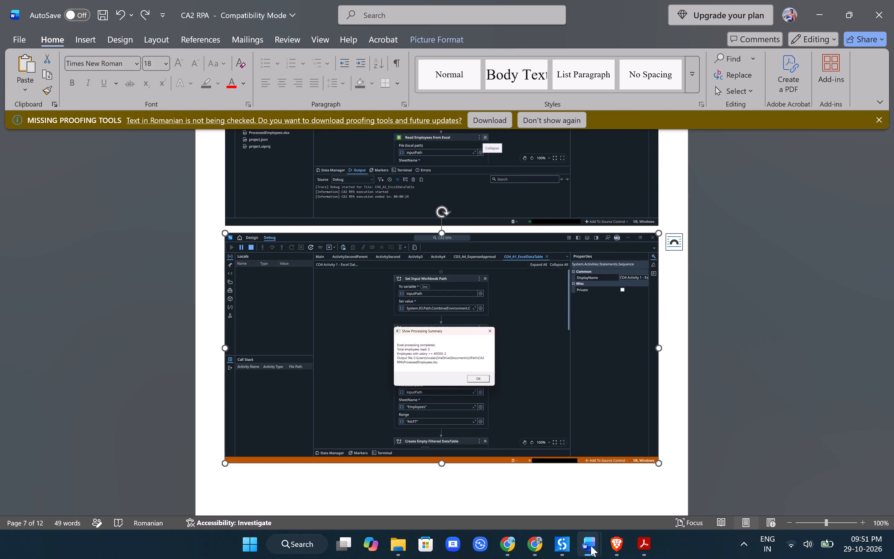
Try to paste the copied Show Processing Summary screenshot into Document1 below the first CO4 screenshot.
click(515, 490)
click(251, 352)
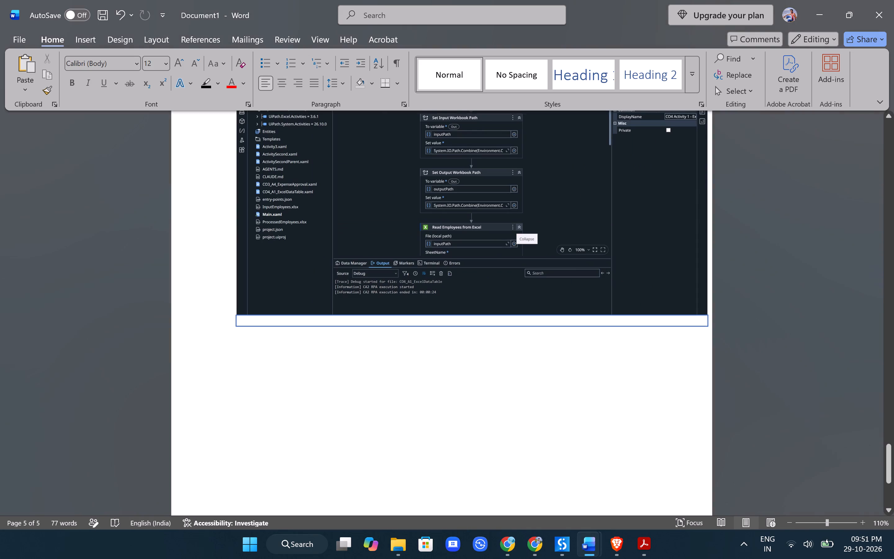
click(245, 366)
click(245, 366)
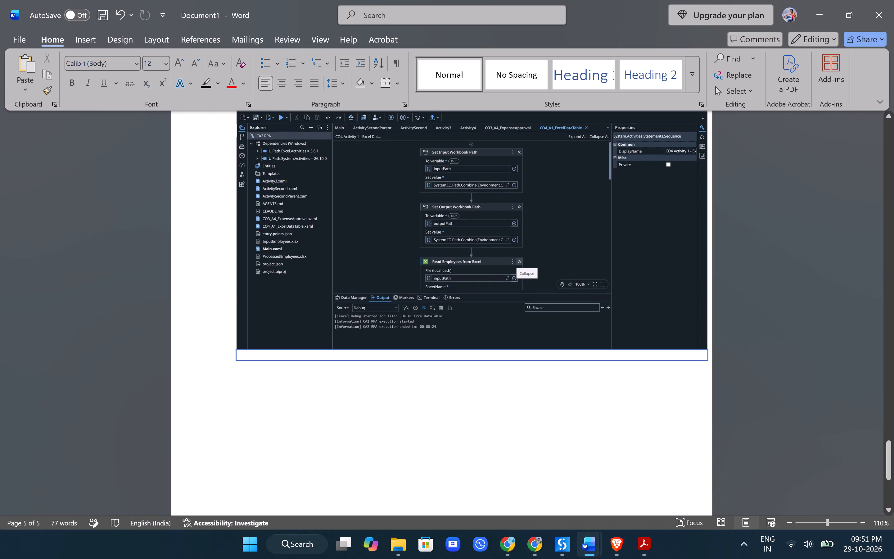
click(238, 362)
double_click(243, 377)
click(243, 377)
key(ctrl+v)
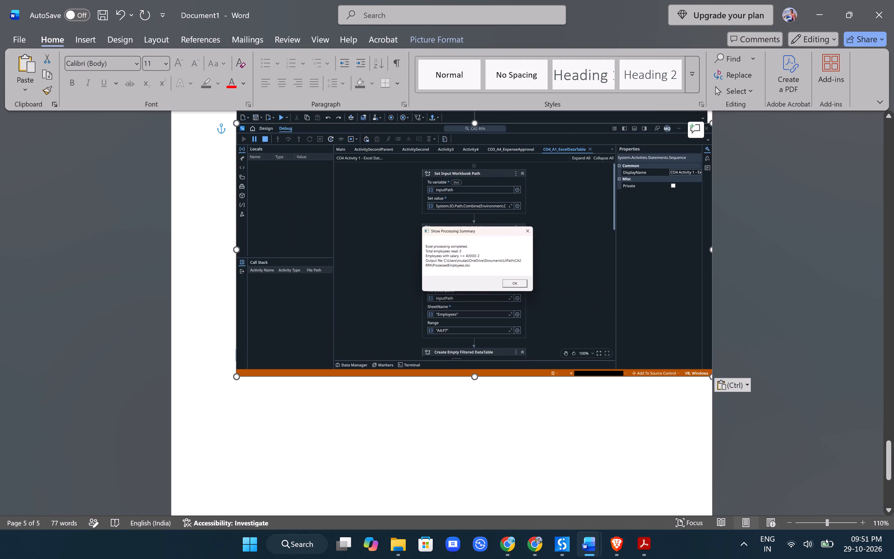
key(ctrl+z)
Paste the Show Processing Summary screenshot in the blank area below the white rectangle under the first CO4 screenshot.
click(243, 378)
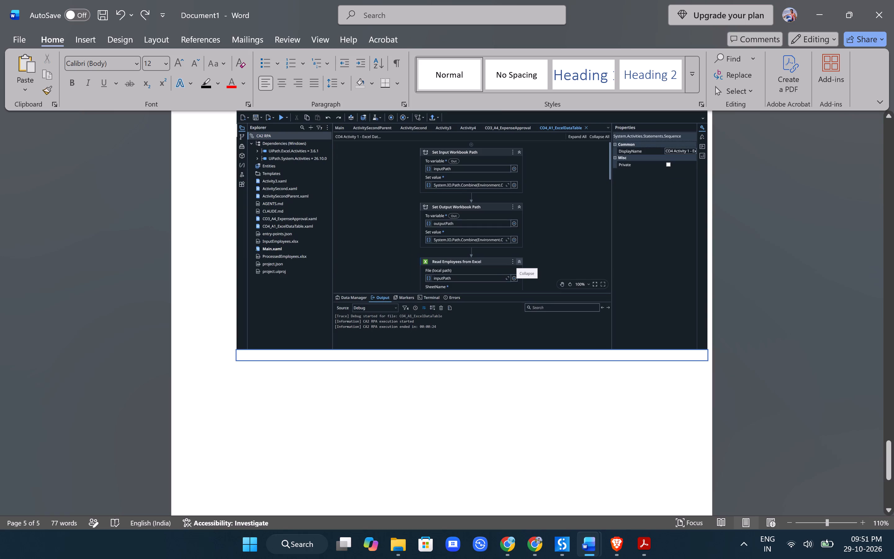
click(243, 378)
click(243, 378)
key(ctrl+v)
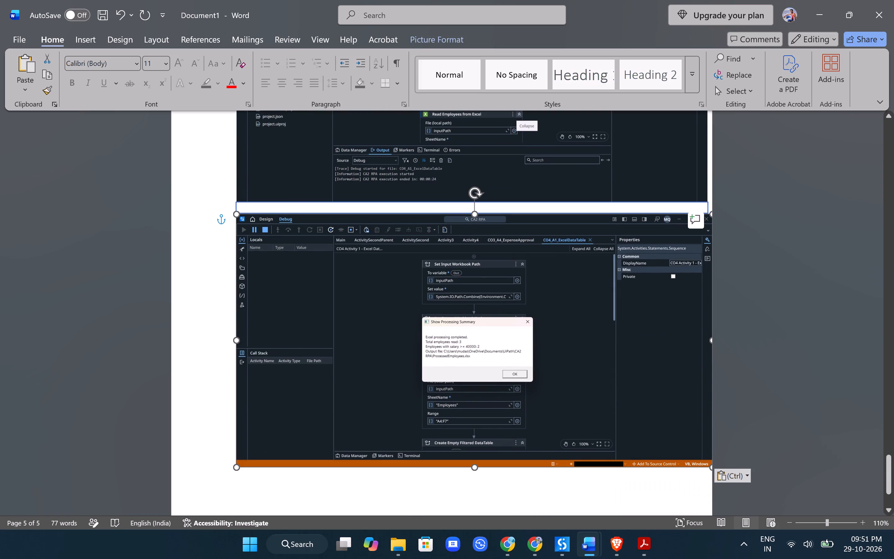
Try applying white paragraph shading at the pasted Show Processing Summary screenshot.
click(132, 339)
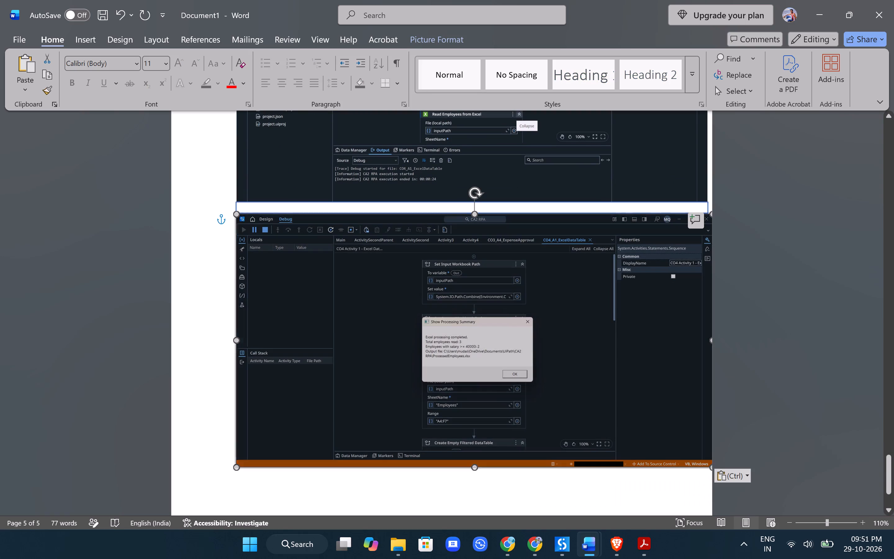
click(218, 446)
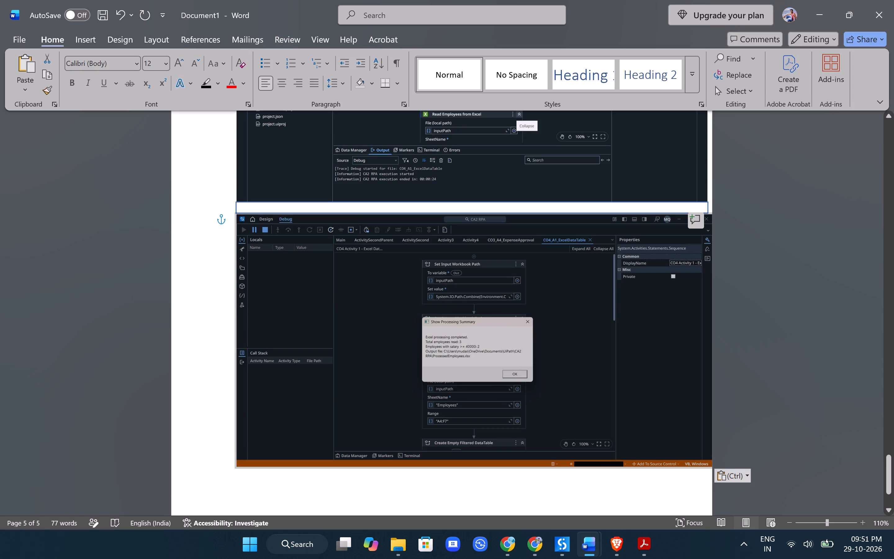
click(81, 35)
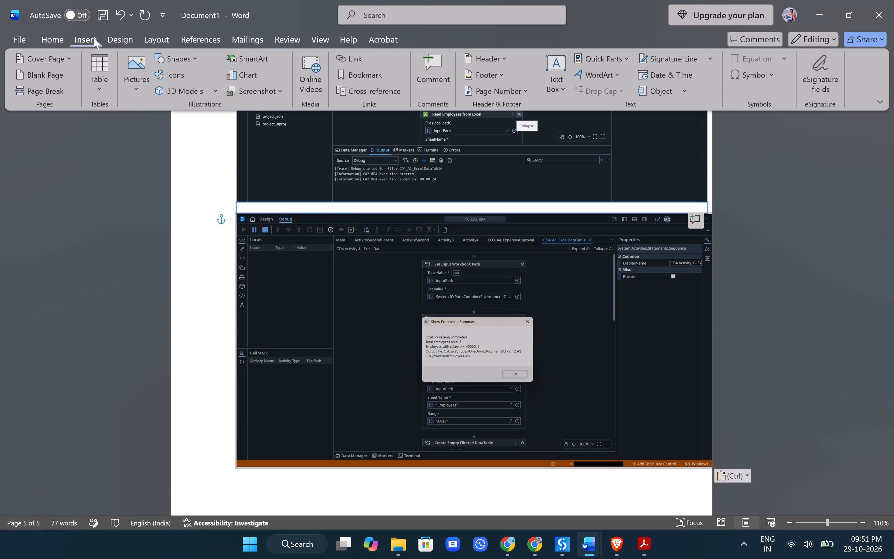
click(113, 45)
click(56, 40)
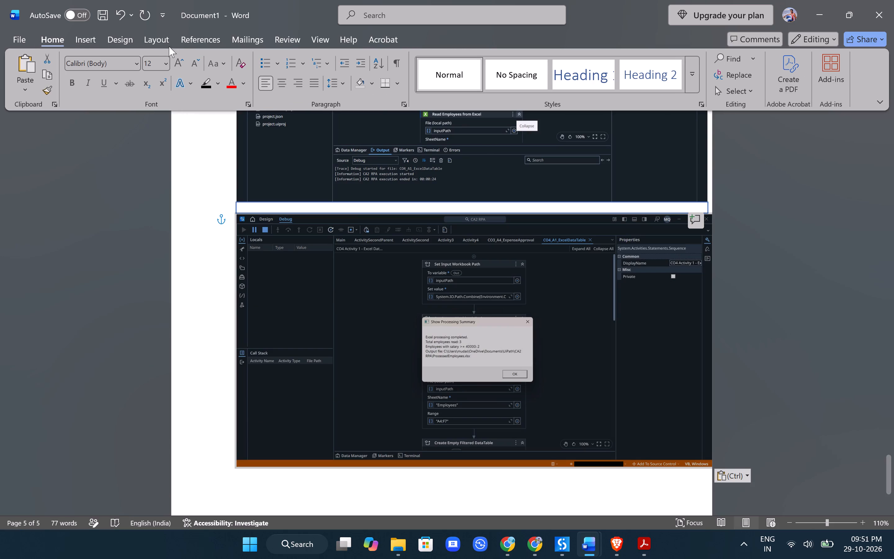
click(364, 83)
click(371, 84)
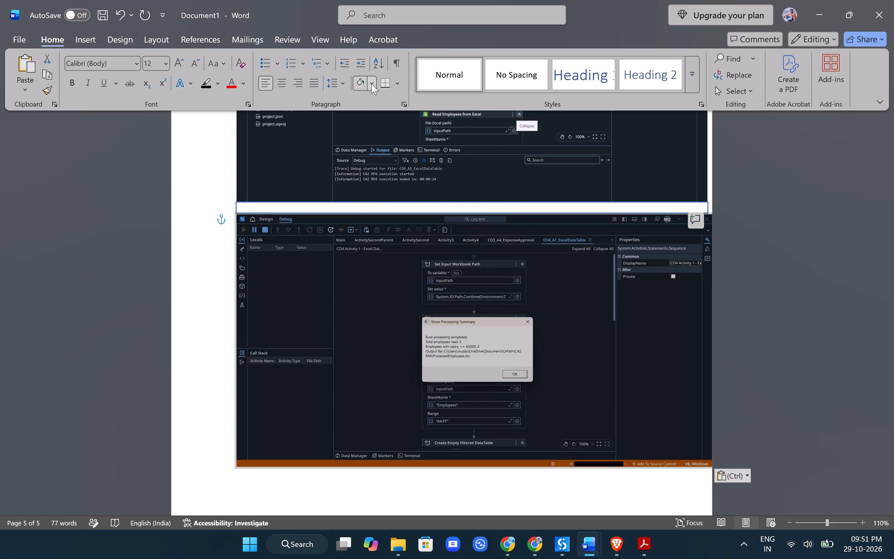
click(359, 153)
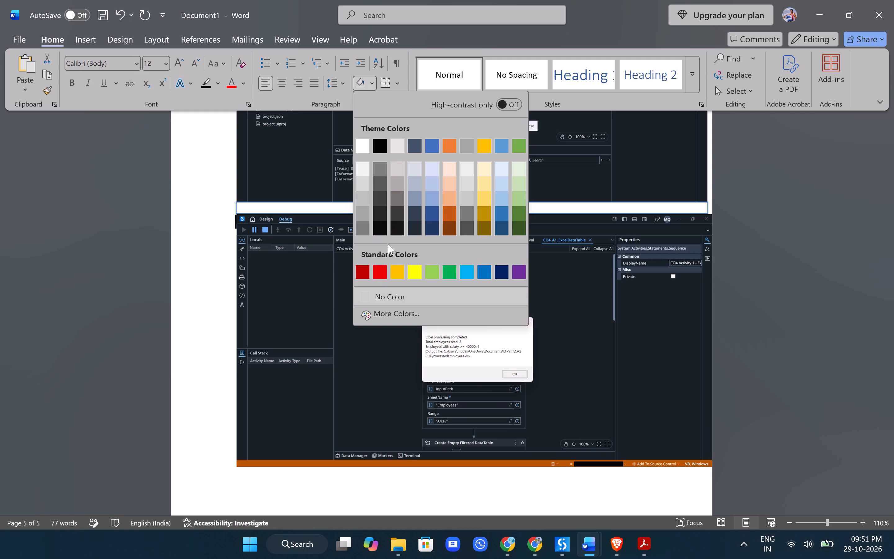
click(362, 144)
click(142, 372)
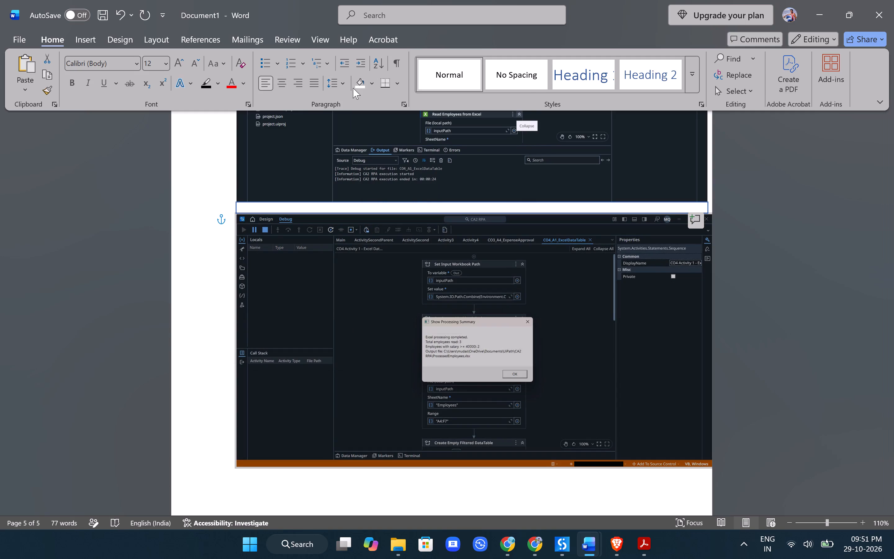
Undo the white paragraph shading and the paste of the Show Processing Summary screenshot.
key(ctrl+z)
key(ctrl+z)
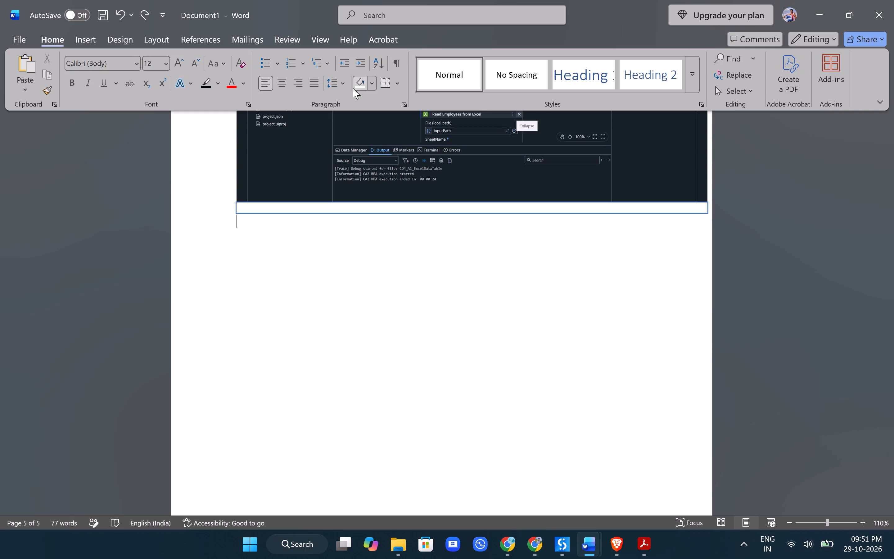
Paste the copied Show Processing Summary screenshot at the line directly below the first CO4 screenshot's white rectangle.
key(ctrl+x)
key(ctrl+v)
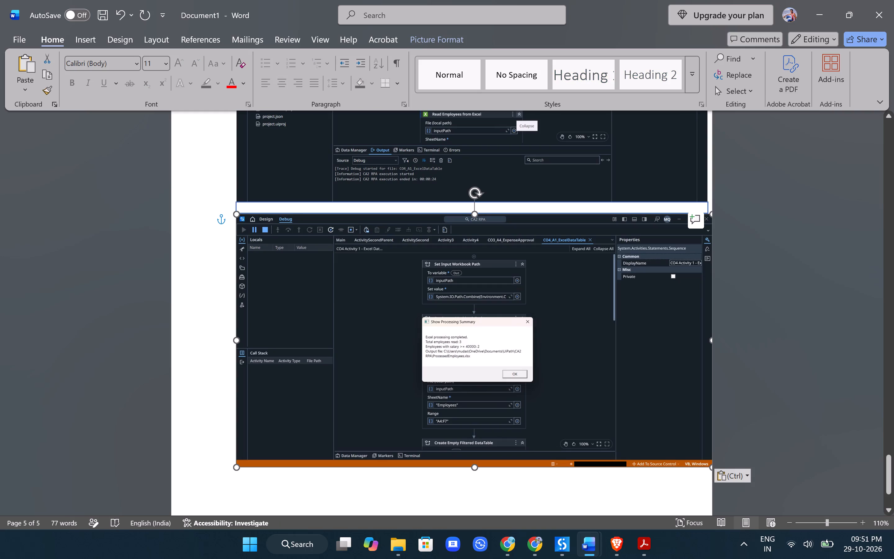
Narrow the Show Processing Summary screenshot to the first screenshot's width and extend its top edge up over the white rectangle.
drag(712, 343, 708, 343)
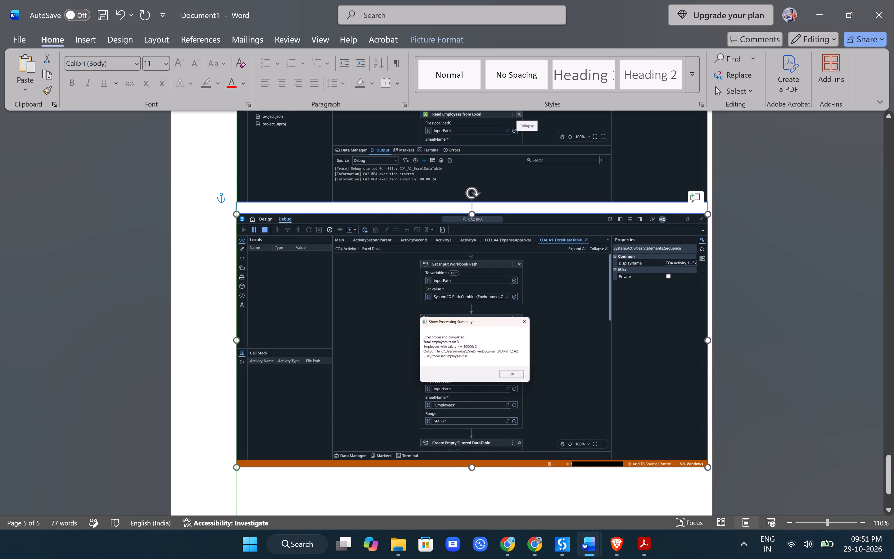
drag(708, 343, 708, 343)
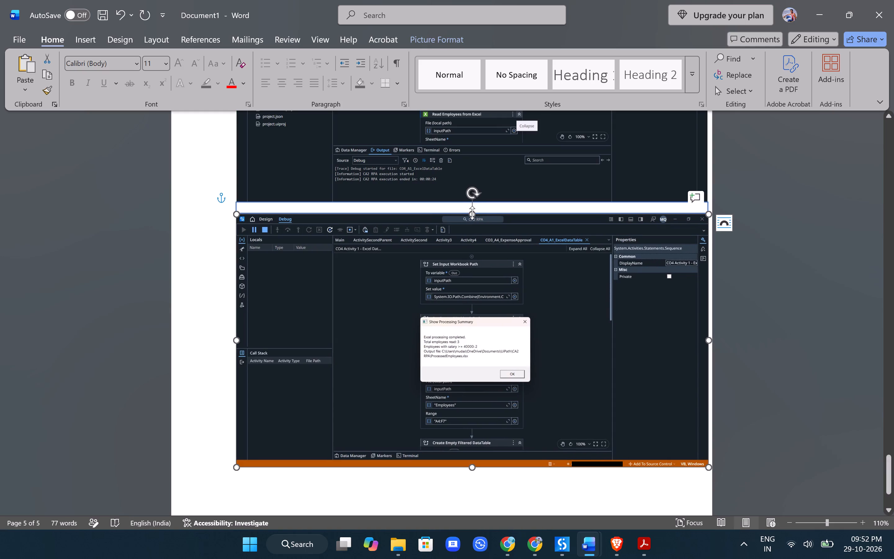
drag(472, 213, 471, 204)
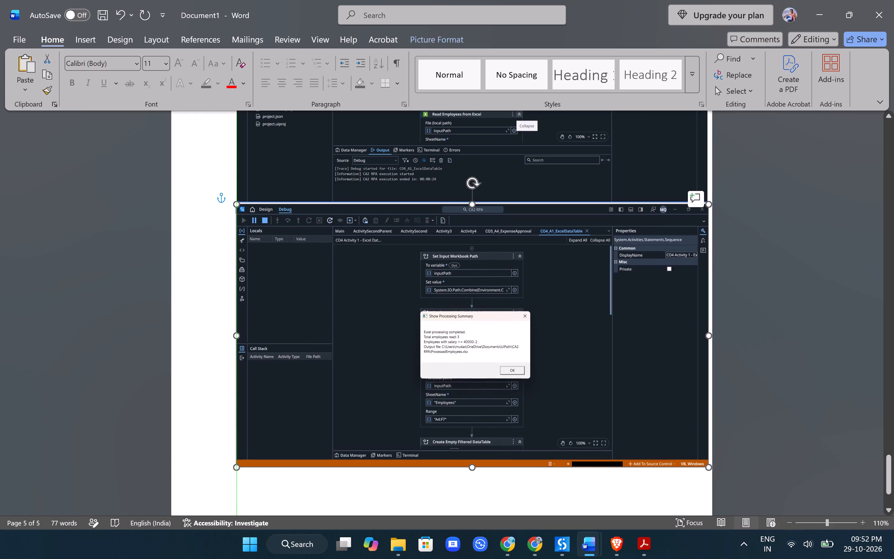
drag(471, 204, 471, 203)
click(106, 289)
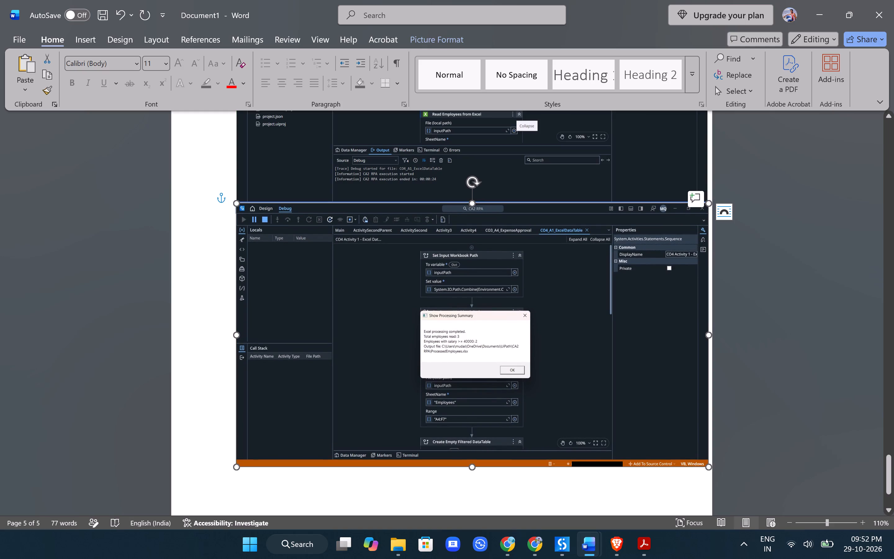
Select the first CO4 screenshot and stretch its bottom edge slightly downward beneath the Show Processing Summary screenshot.
click(470, 198)
click(480, 179)
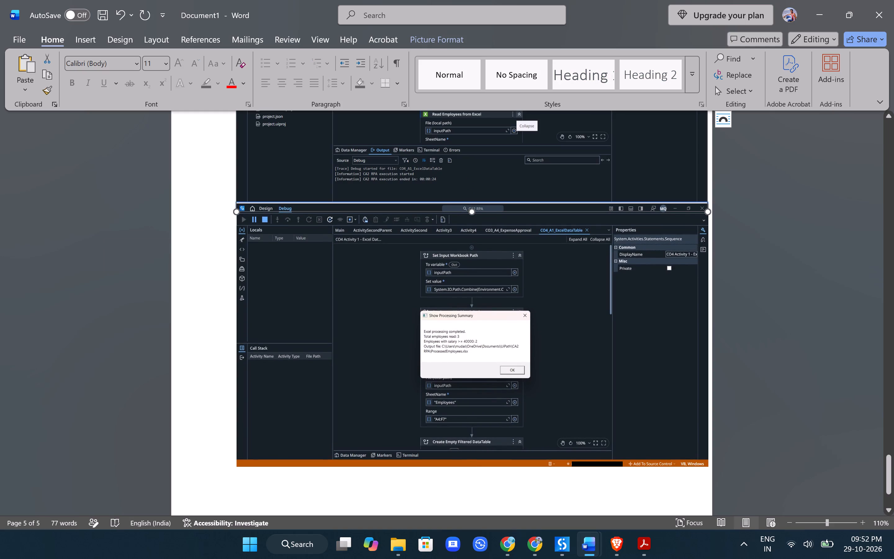
drag(473, 211, 473, 214)
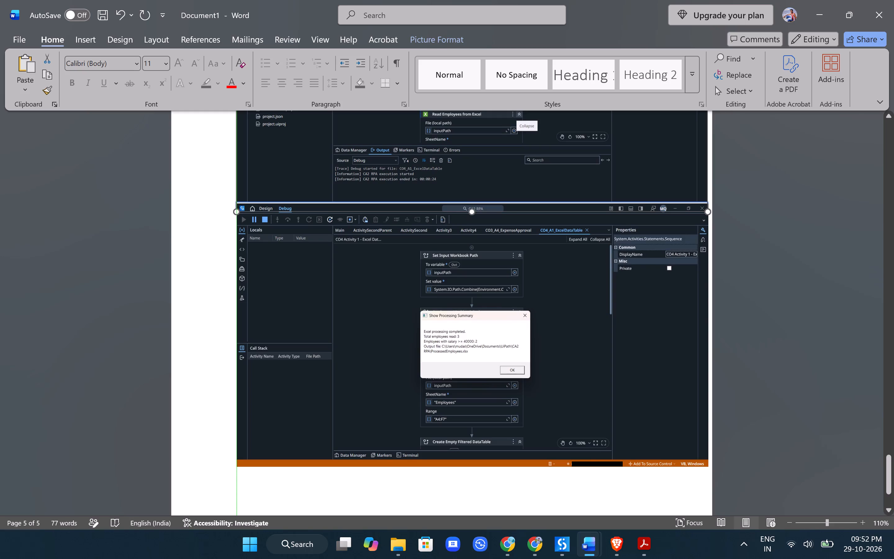
drag(473, 214, 473, 216)
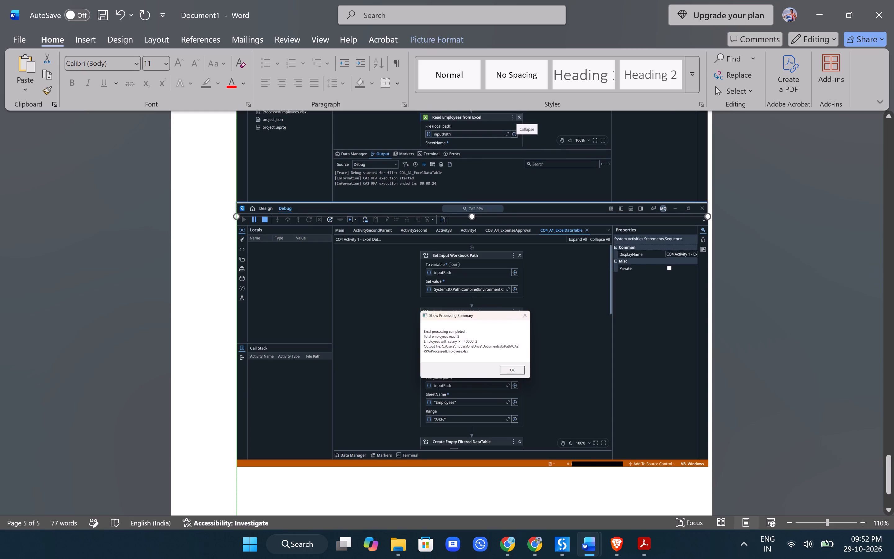
drag(473, 216, 473, 216)
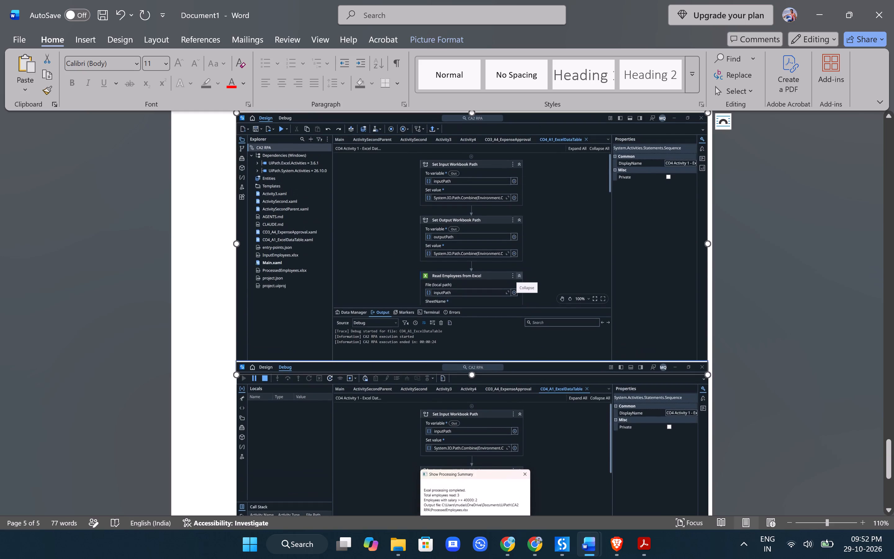
click(480, 348)
Shrink the white rectangle between the two CO4 screenshots from its top edge down to a thin strip.
click(473, 361)
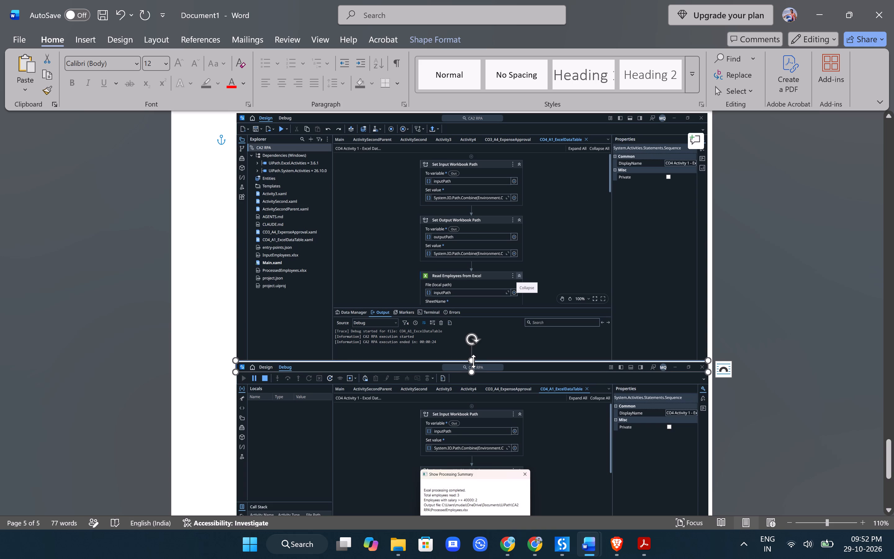
drag(473, 361, 474, 373)
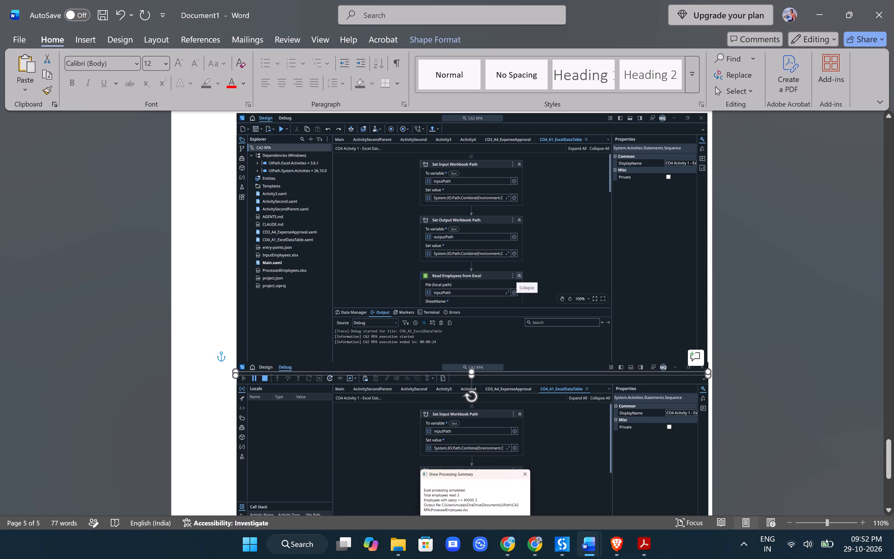
drag(474, 373, 474, 370)
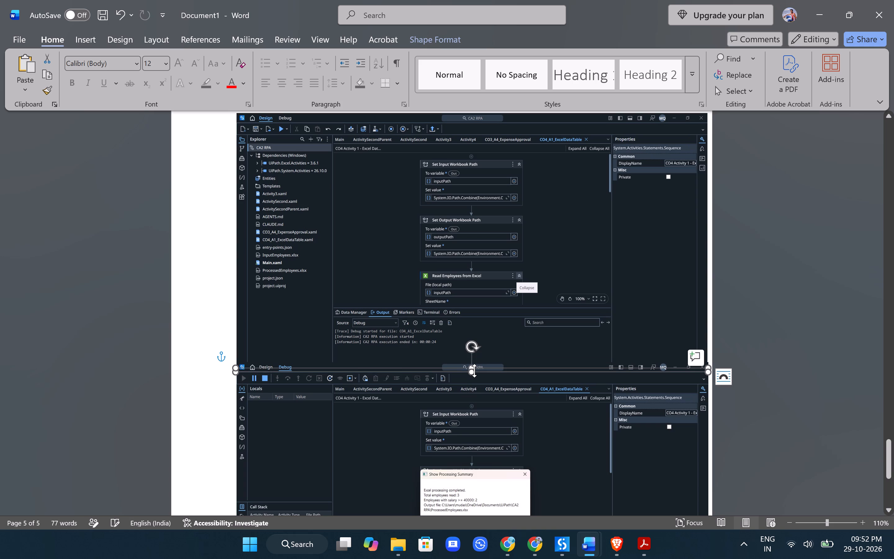
click(106, 380)
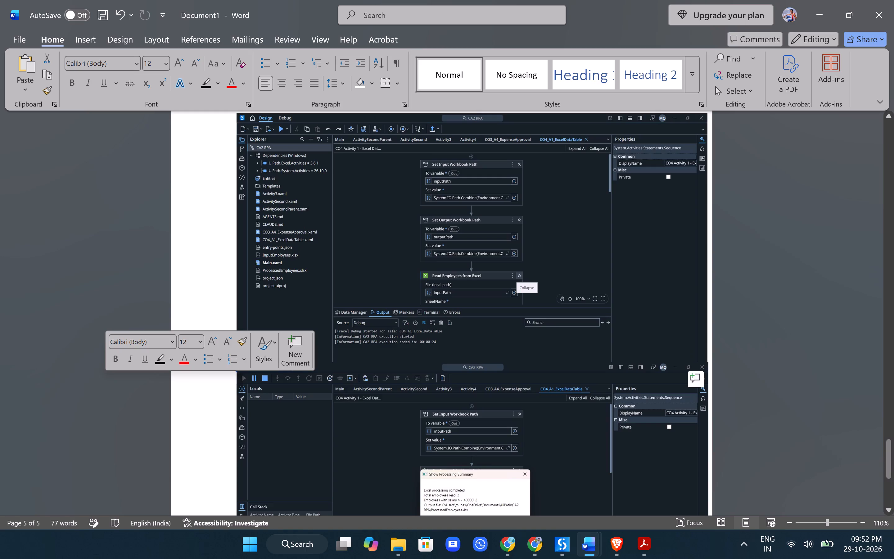
click(656, 330)
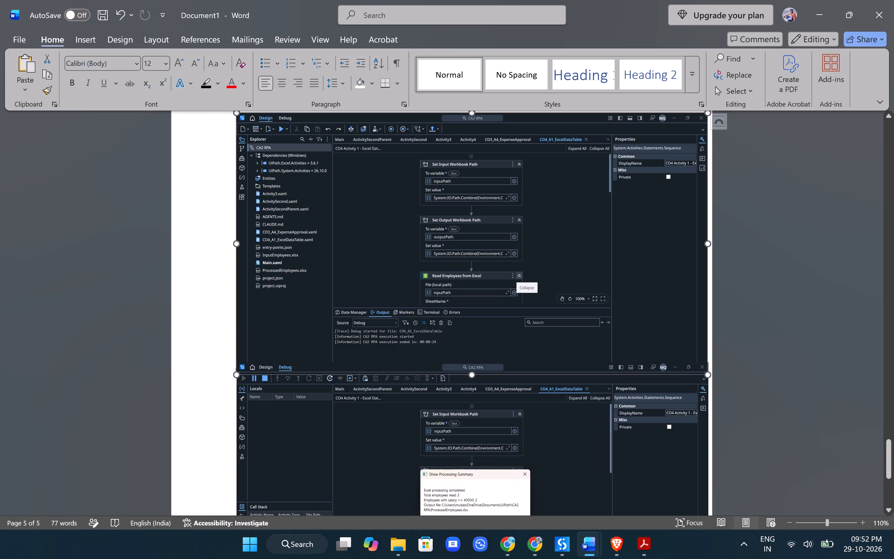
click(656, 330)
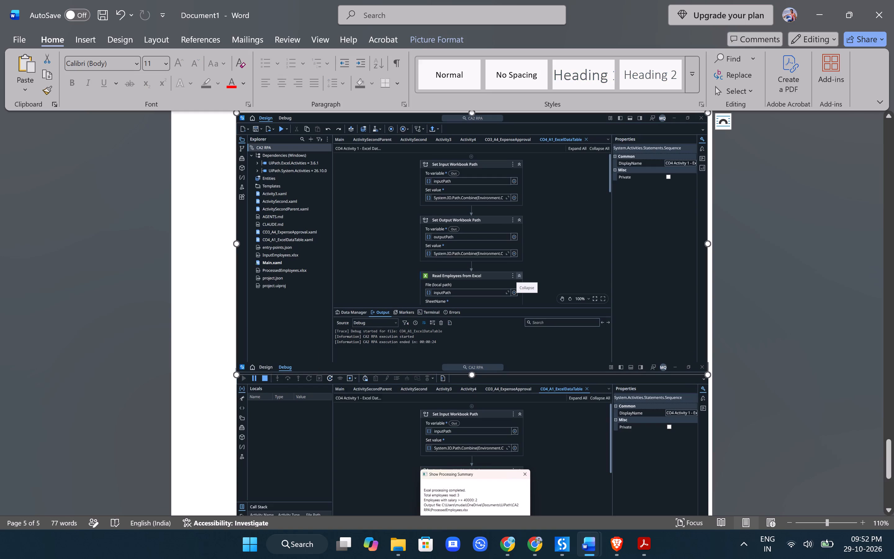
Draw a rectangle about 18.32 cm wide and 0.29 cm high over the orange status bar of the Show Processing Summary screenshot.
scroll(80, 373, down, 2)
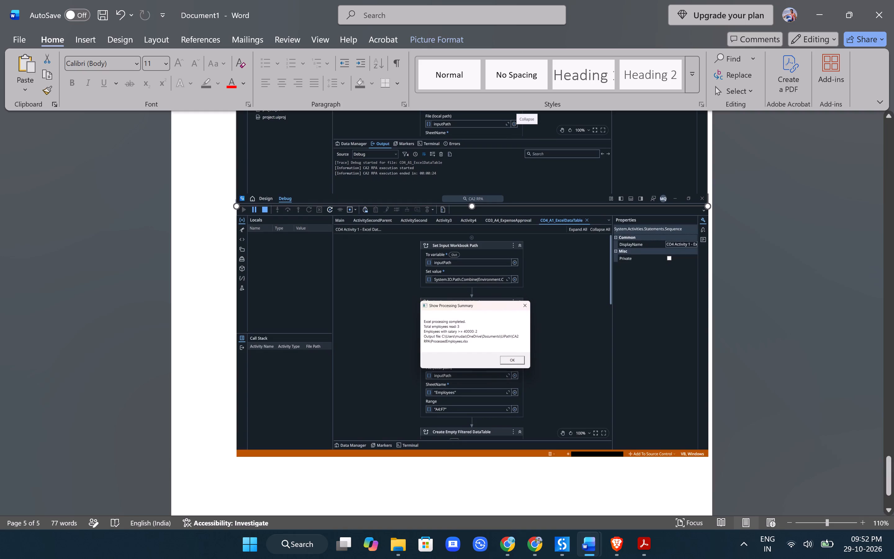
click(80, 38)
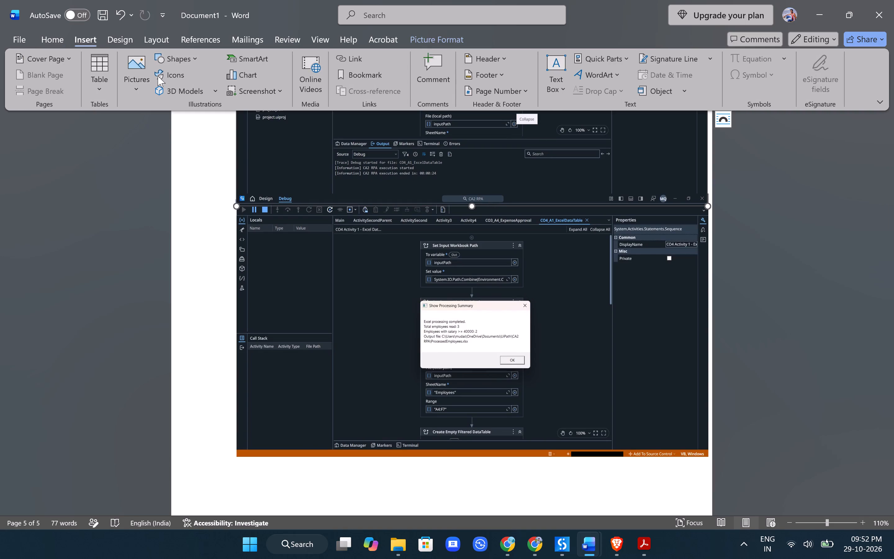
click(181, 61)
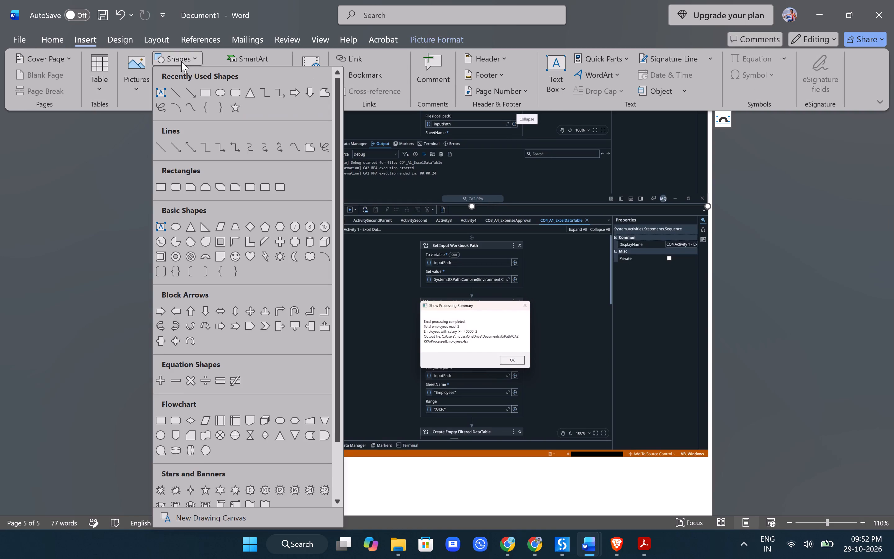
click(203, 96)
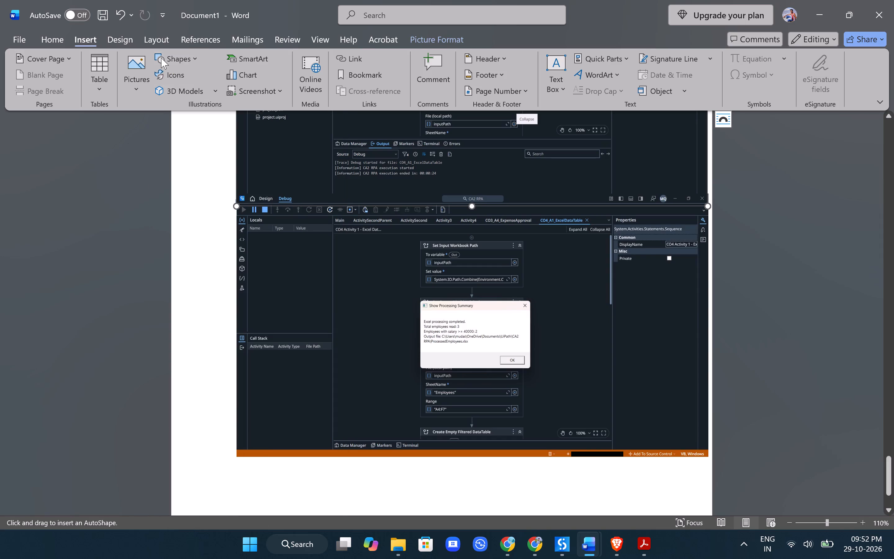
click(161, 58)
scroll(235, 331, down, 3)
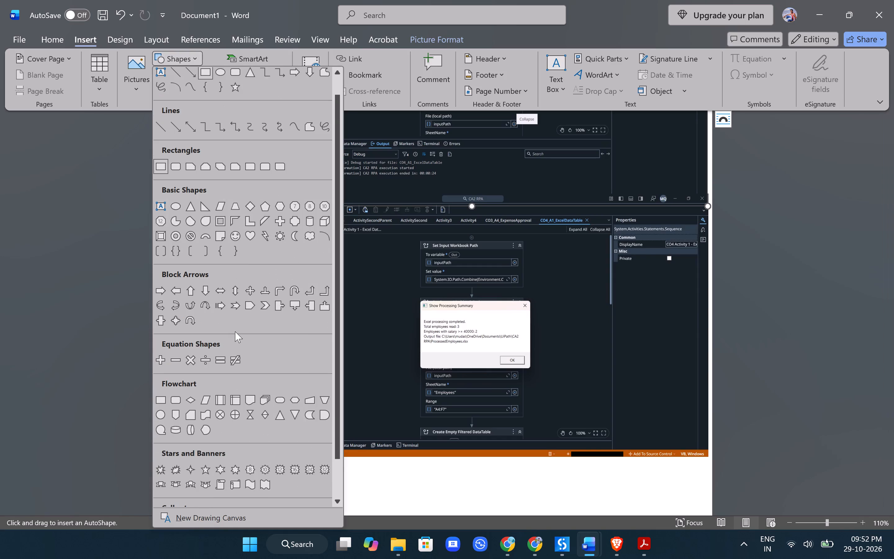
scroll(235, 331, up, 3)
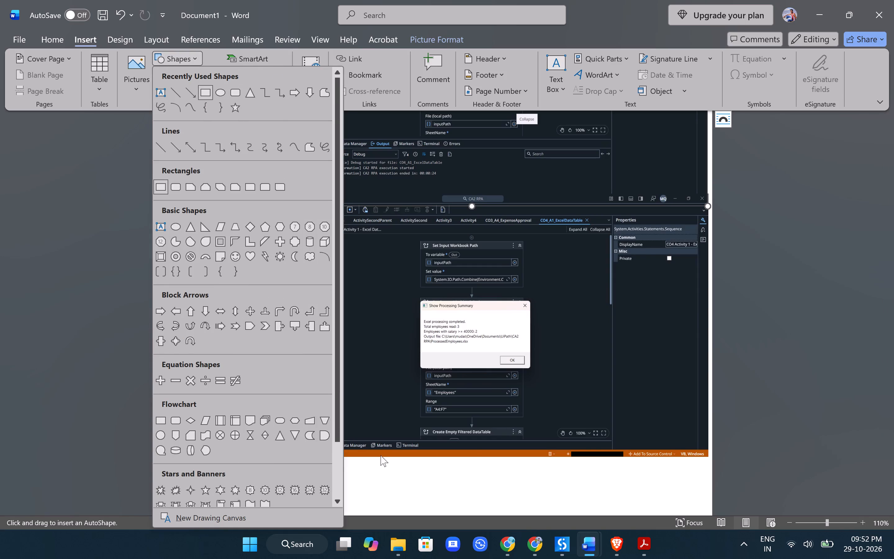
click(359, 463)
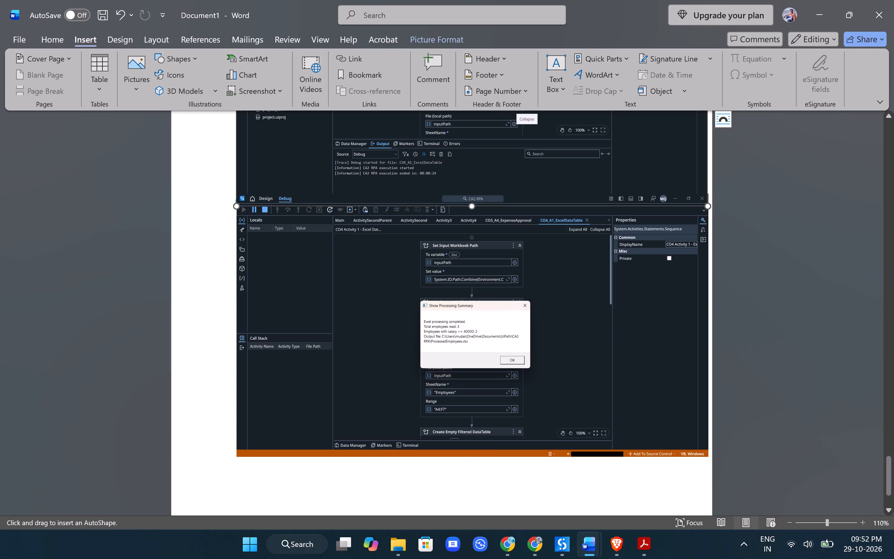
drag(236, 450, 530, 449)
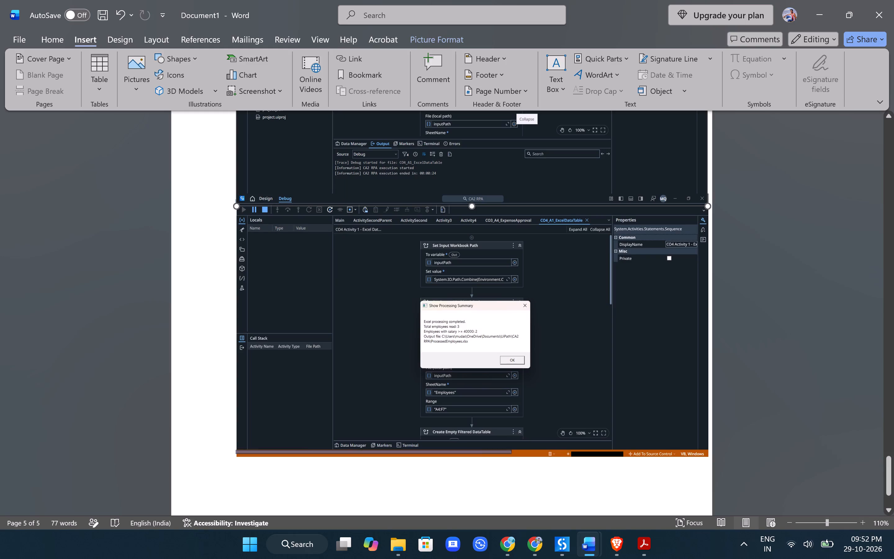
drag(530, 449, 712, 455)
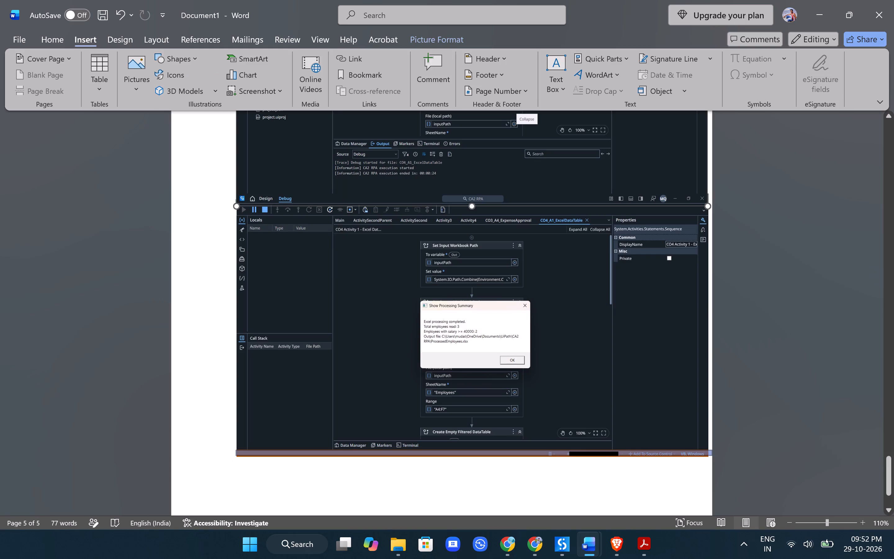
drag(712, 455, 708, 455)
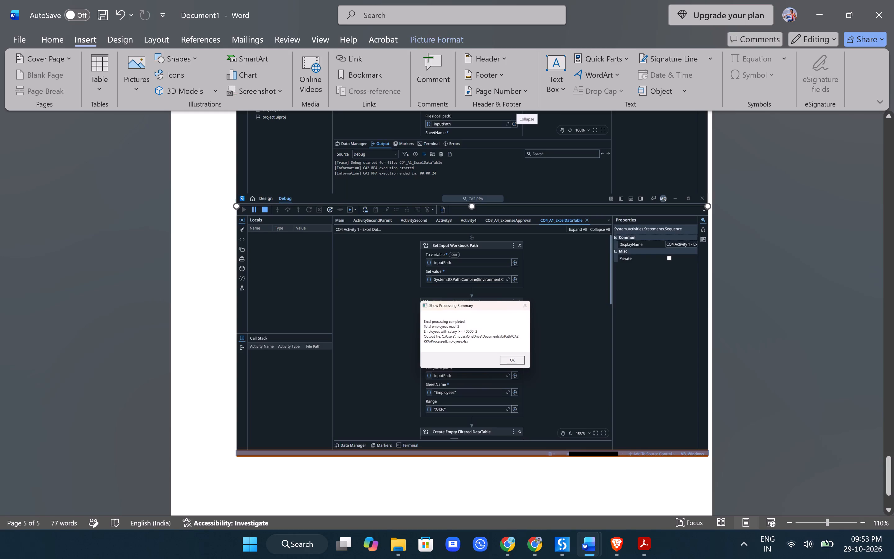
drag(708, 455, 710, 456)
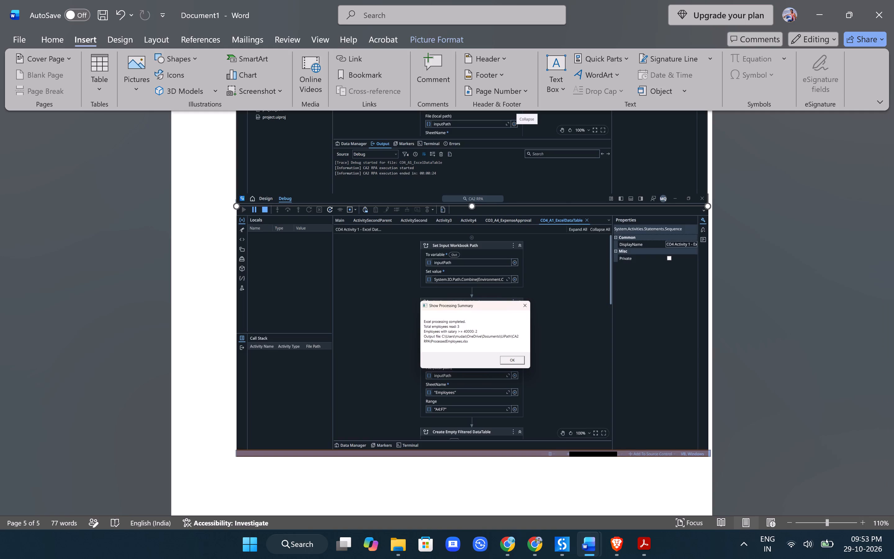
drag(710, 456, 708, 457)
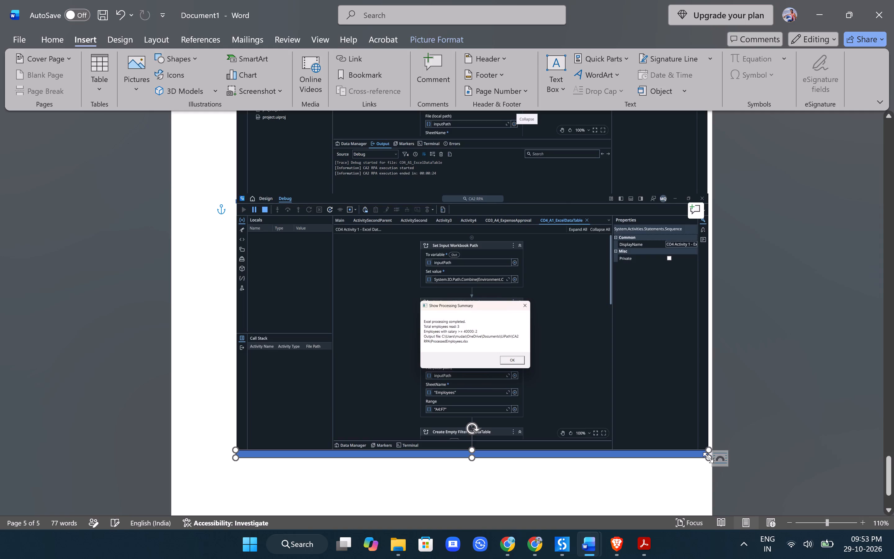
Apply the white-fill, blue-outline theme style to the rectangle covering the orange status bar.
click(170, 77)
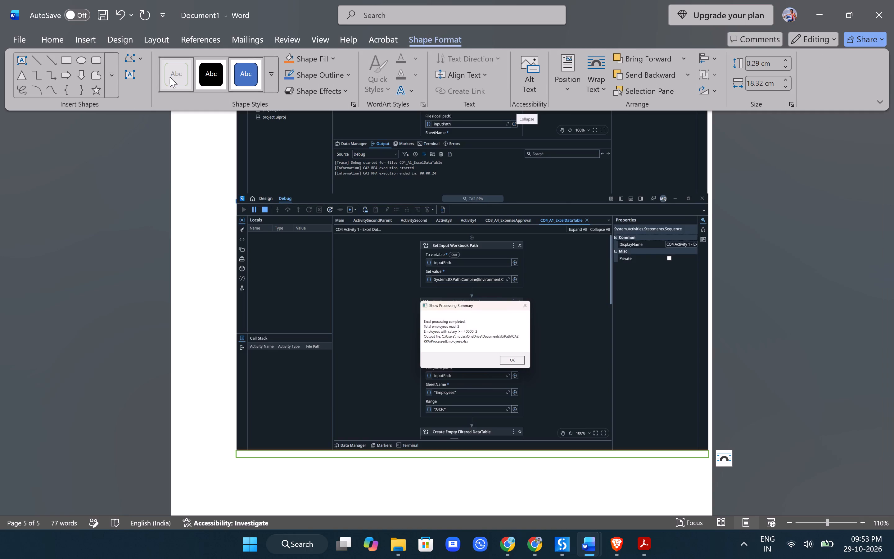
click(271, 76)
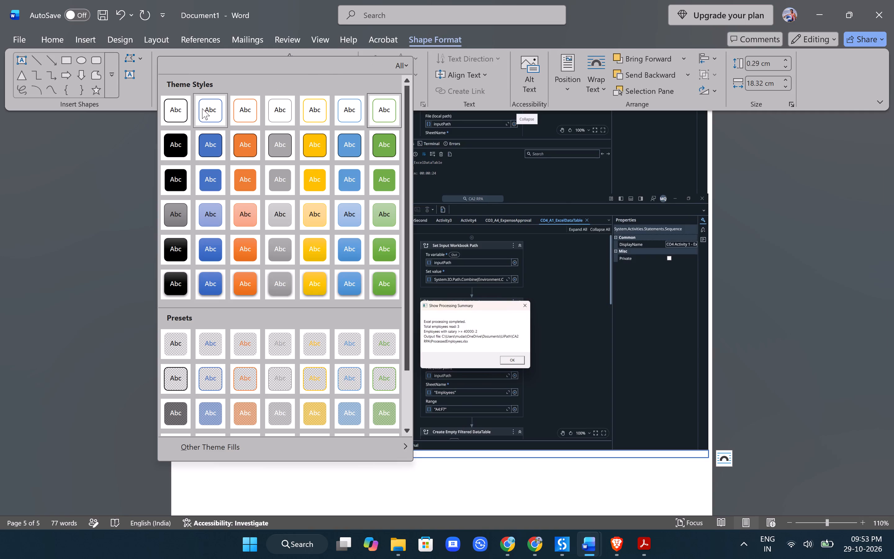
click(202, 108)
click(109, 280)
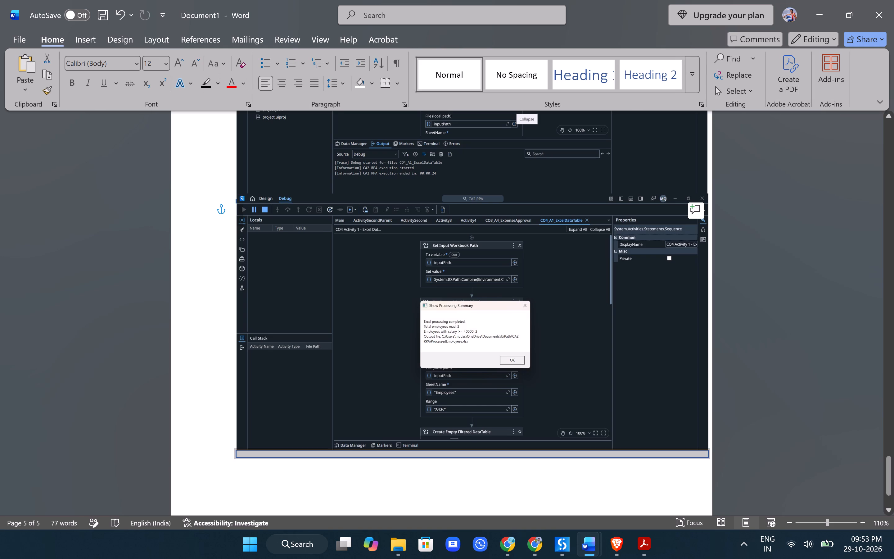
click(89, 348)
Move the first CO4 screenshot slightly upward, aligning its sides with the Show Processing Summary screenshot below it.
scroll(141, 348, up, 2)
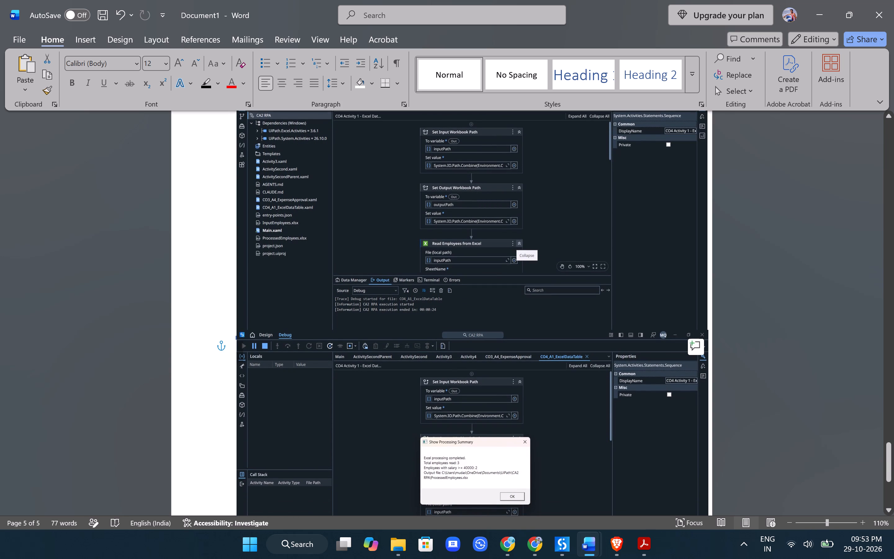
click(286, 325)
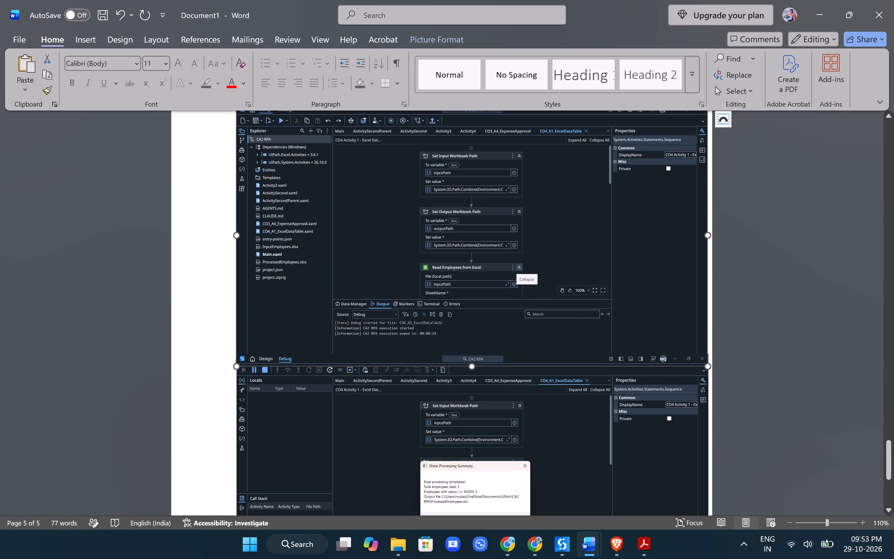
click(302, 316)
drag(302, 316, 306, 341)
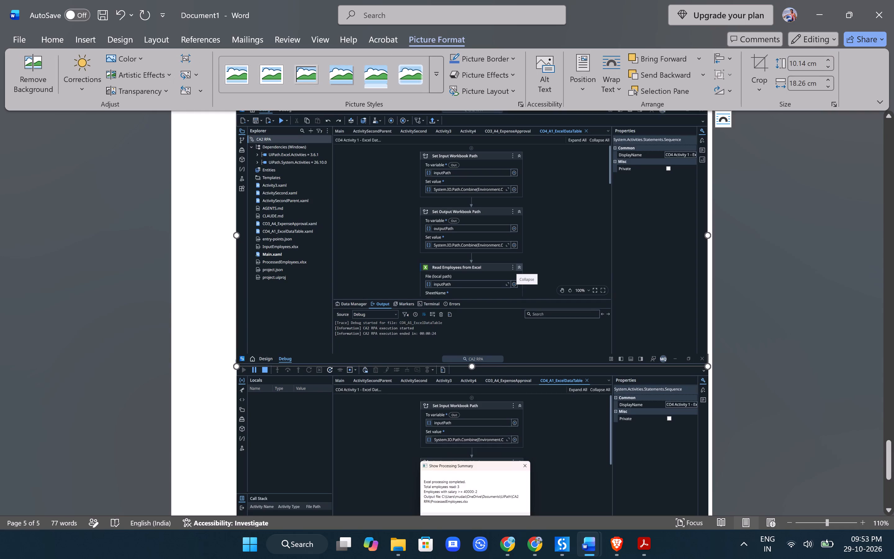
drag(486, 345, 477, 356)
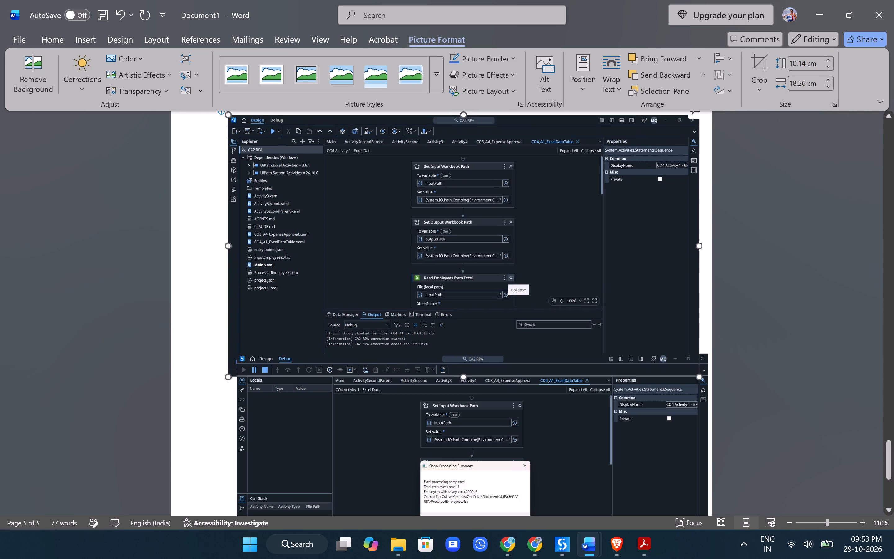
drag(477, 356, 484, 346)
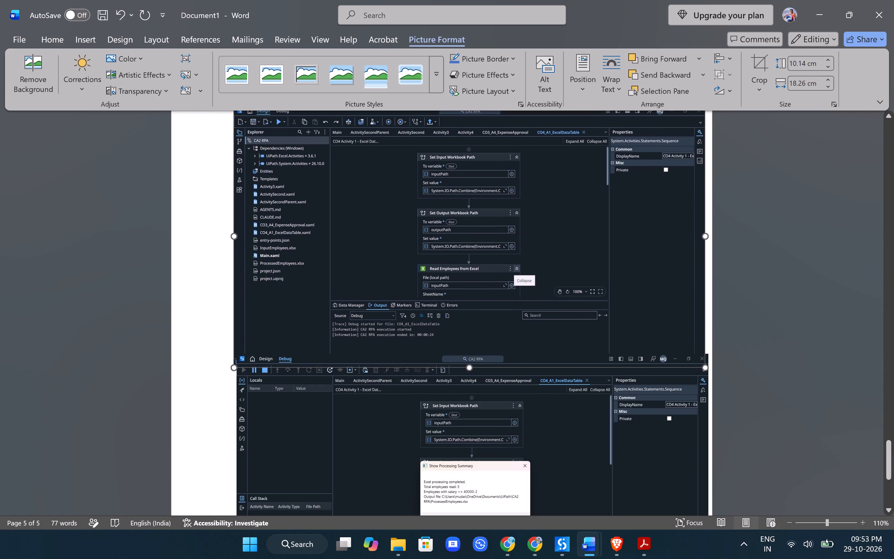
drag(484, 346, 486, 324)
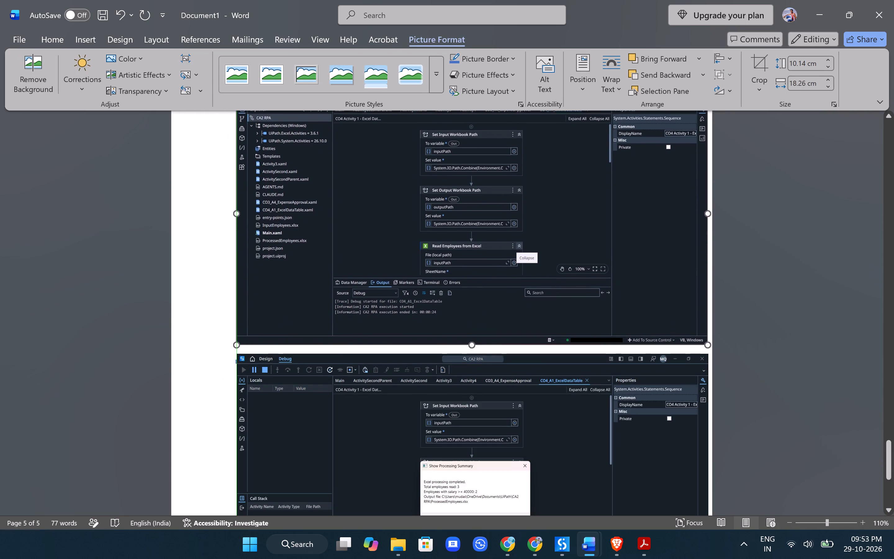
drag(486, 324, 485, 340)
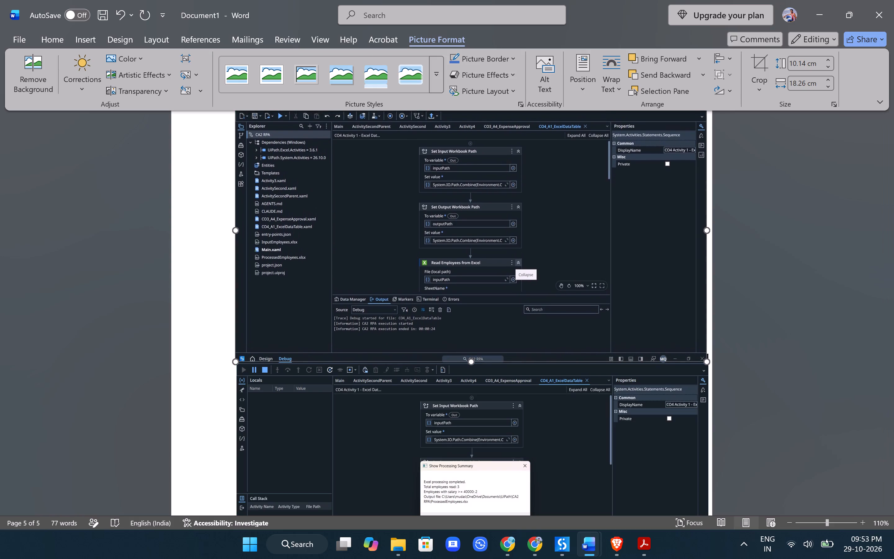
drag(485, 340, 487, 341)
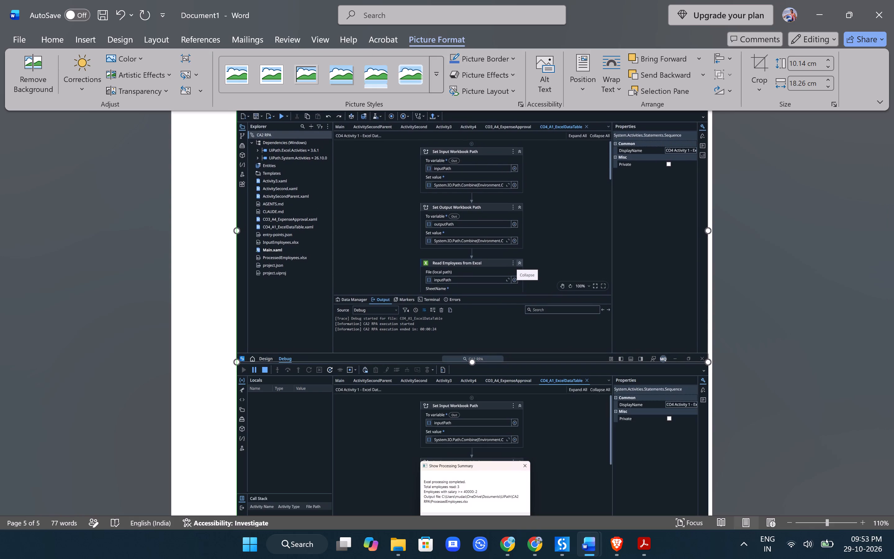
drag(487, 341, 487, 339)
click(88, 362)
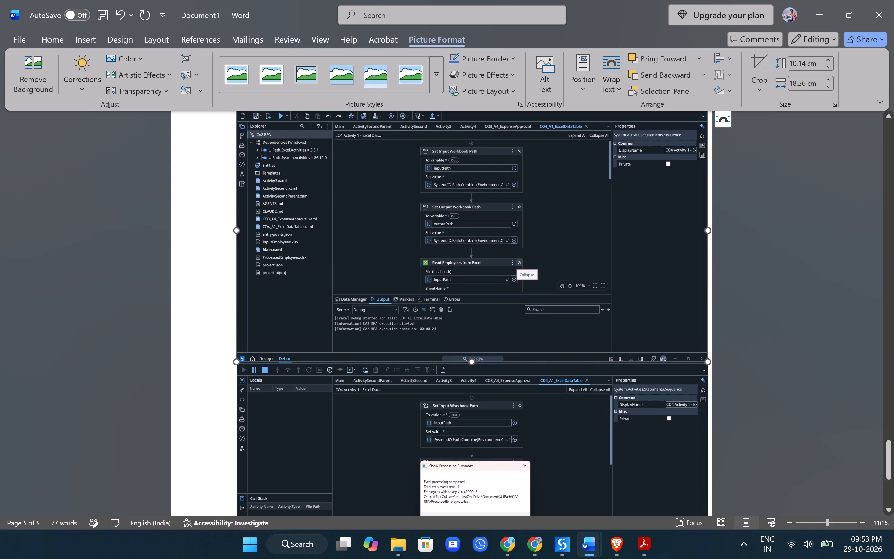
click(115, 265)
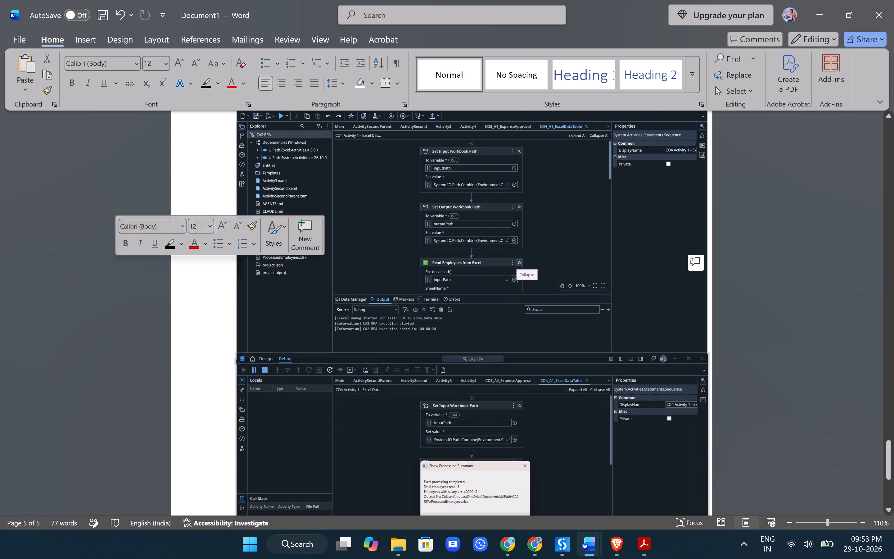
Insert a page break on the empty line below the Show Processing Summary screenshot in Document1.
scroll(502, 361, down, 6)
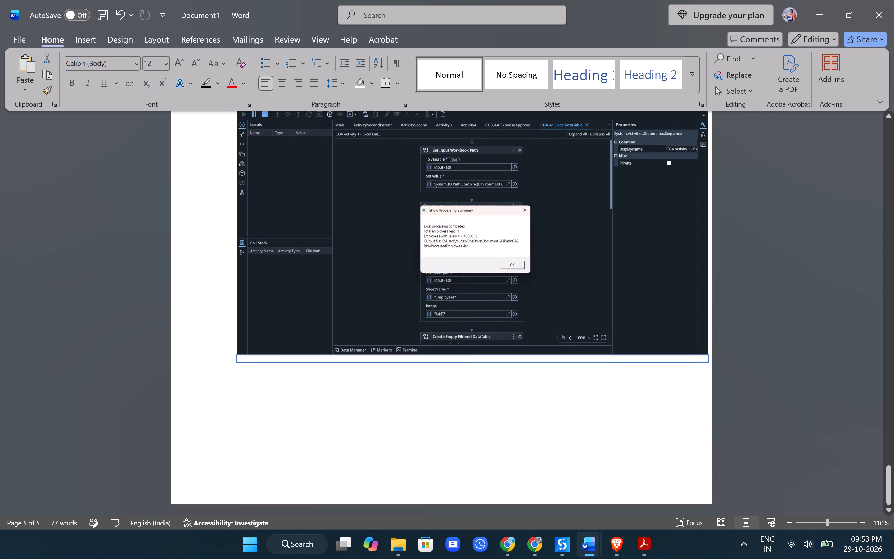
scroll(502, 361, down, 1)
click(454, 405)
click(270, 380)
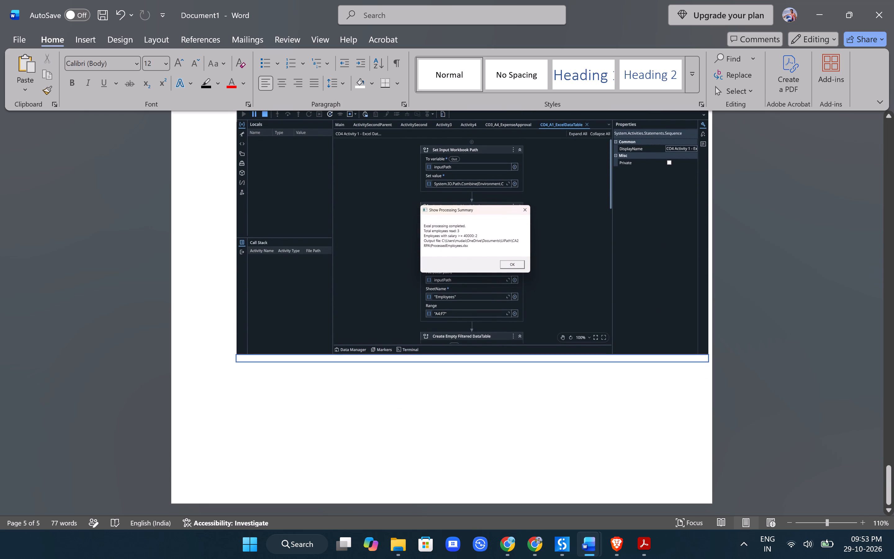
double_click(270, 380)
click(270, 380)
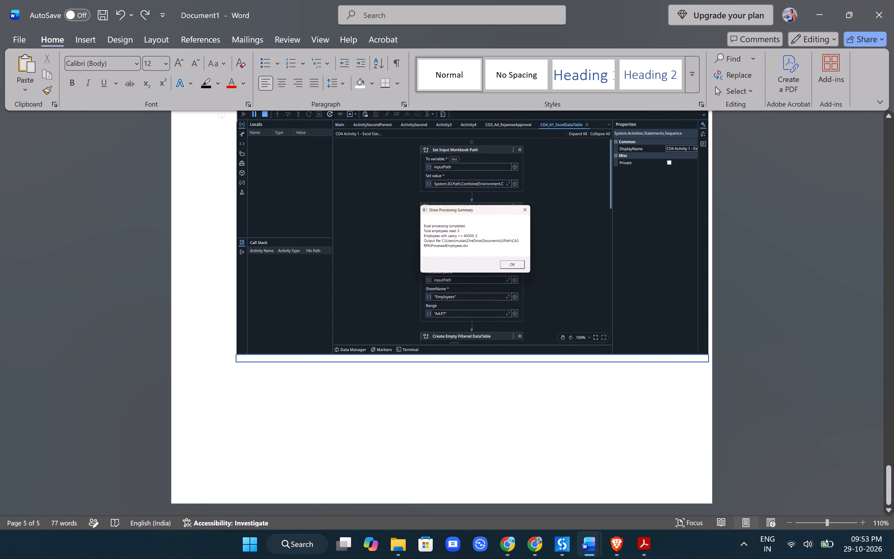
click(270, 380)
double_click(248, 377)
scroll(368, 421, down, 2)
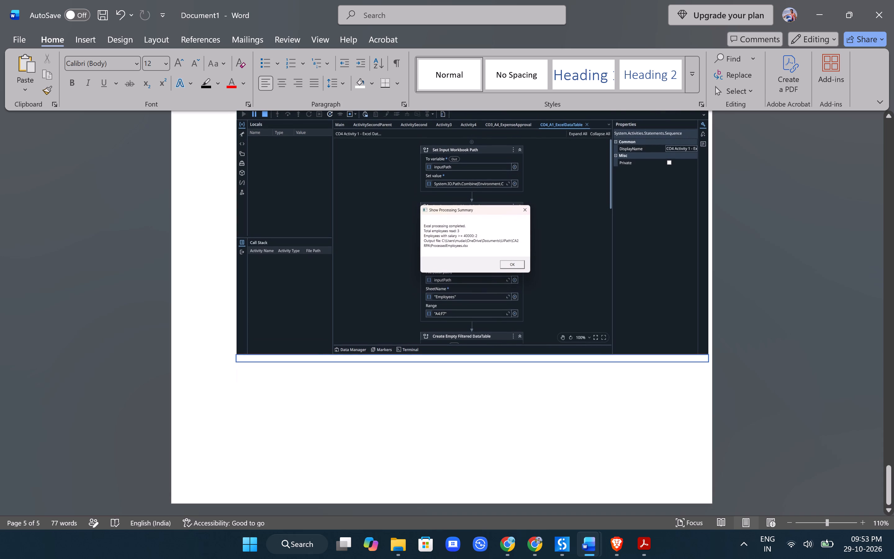
scroll(368, 421, up, 5)
scroll(368, 421, down, 2)
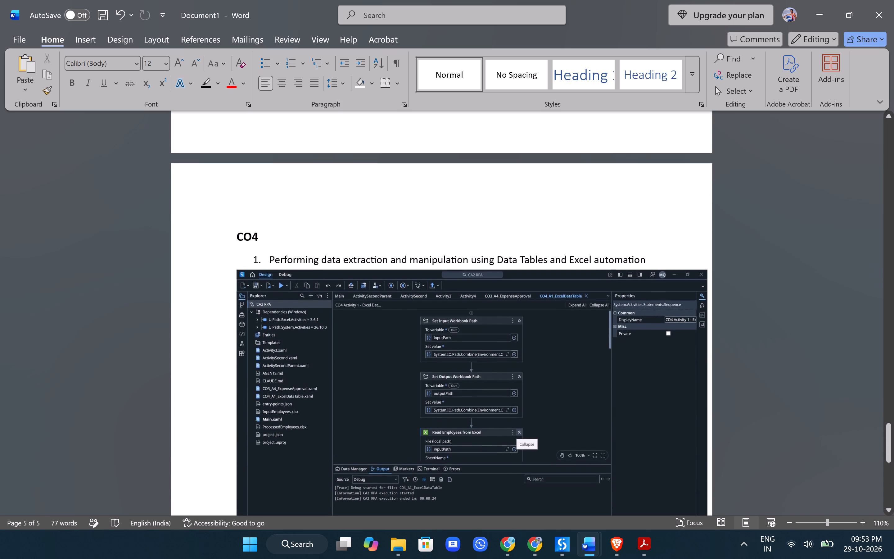
scroll(368, 421, down, 3)
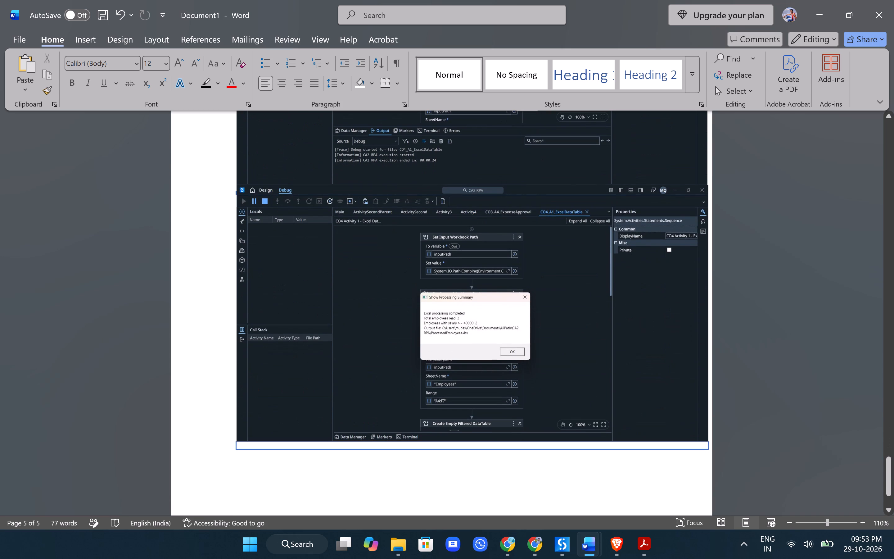
scroll(368, 421, down, 1)
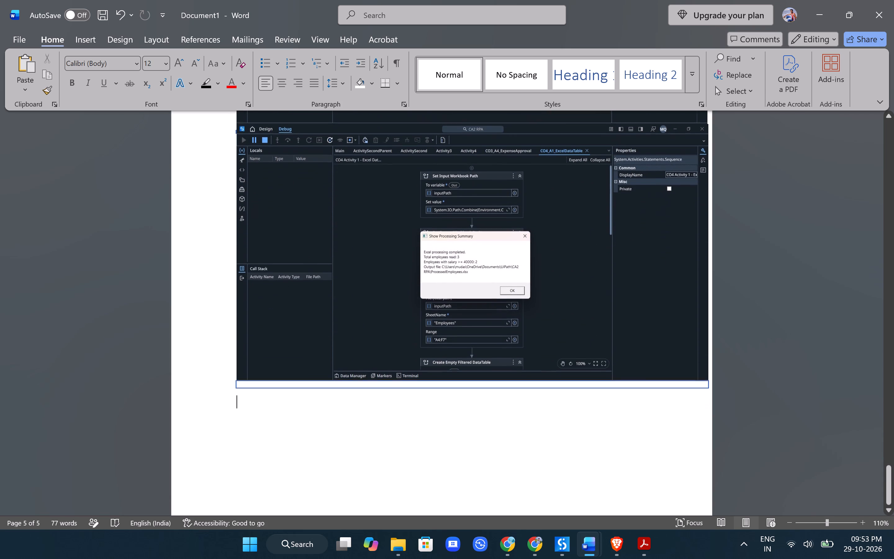
key(ctrl+Return)
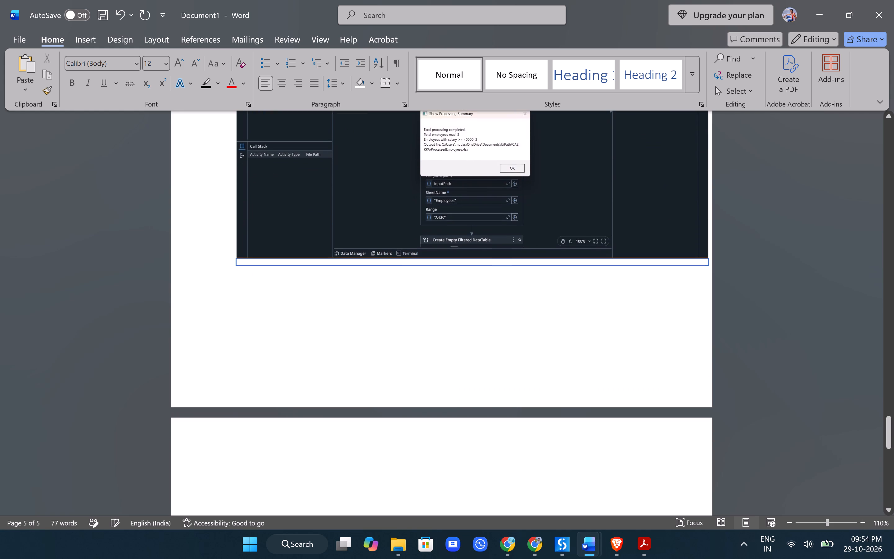
Copy CO4 item 2, "Automating web/desktop tasks using UI activities like Click and Type Into", from the RPA_CA212E assignment page in Chrome onto Document1's new page.
click(517, 551)
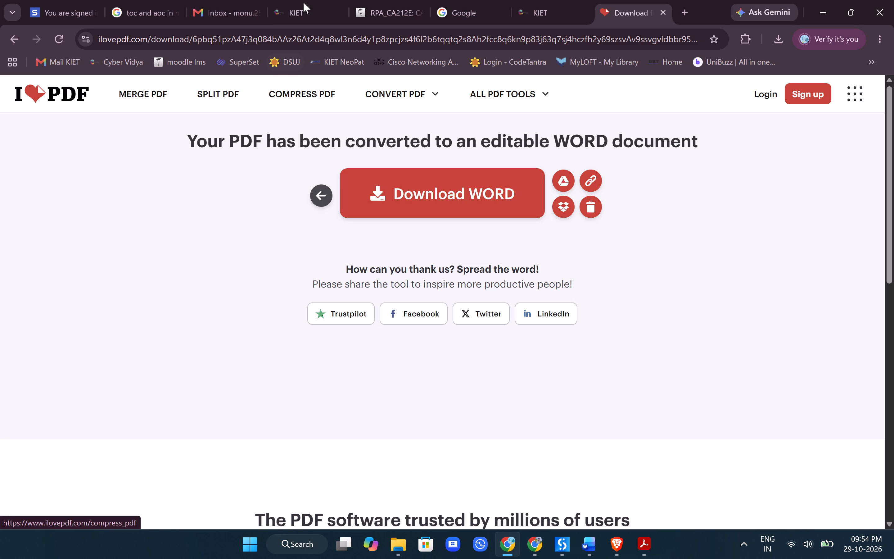
click(390, 5)
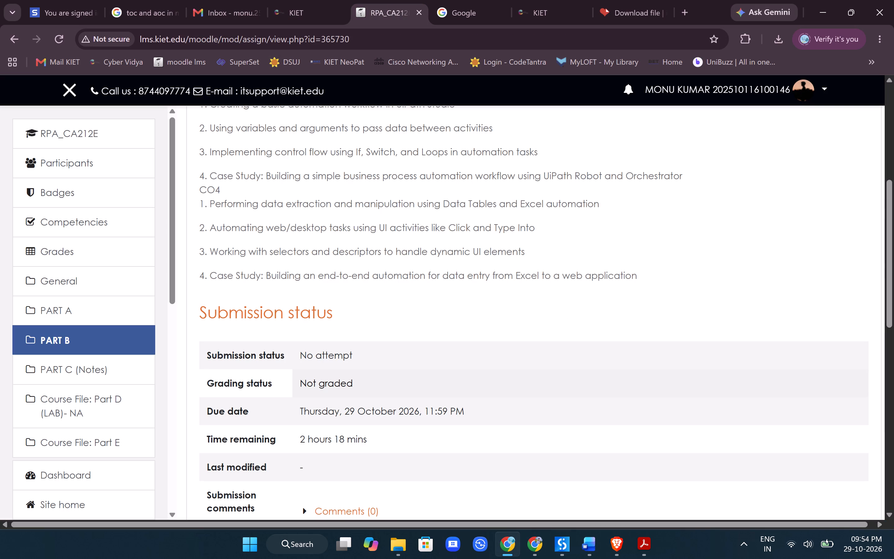
drag(200, 229, 340, 235)
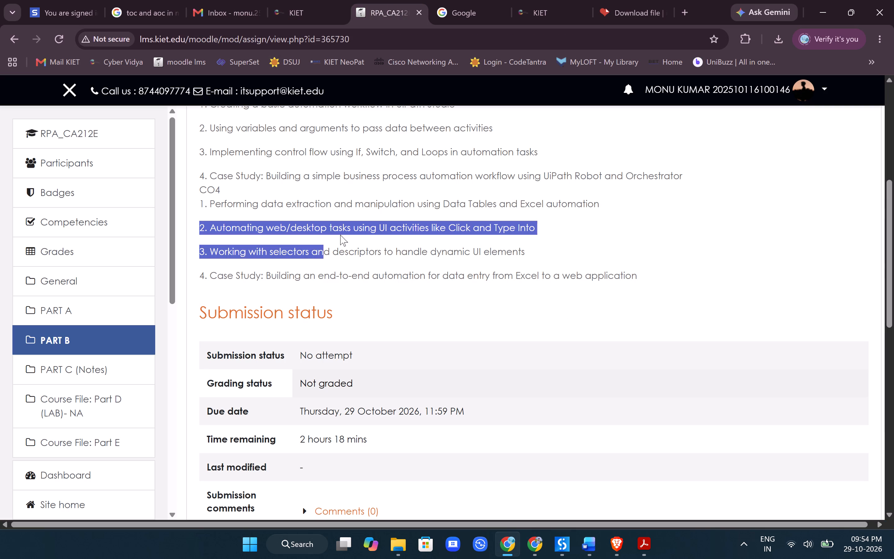
drag(340, 235, 535, 227)
key(ctrl+c)
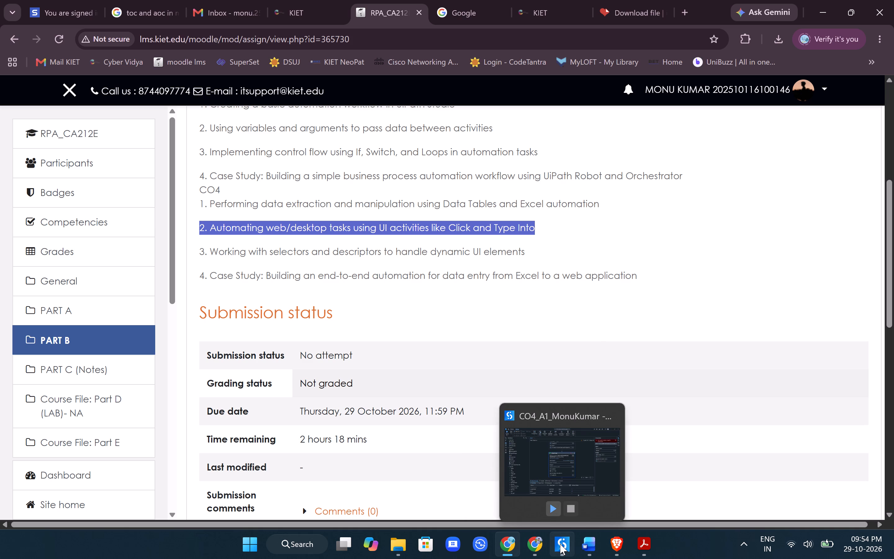
click(508, 486)
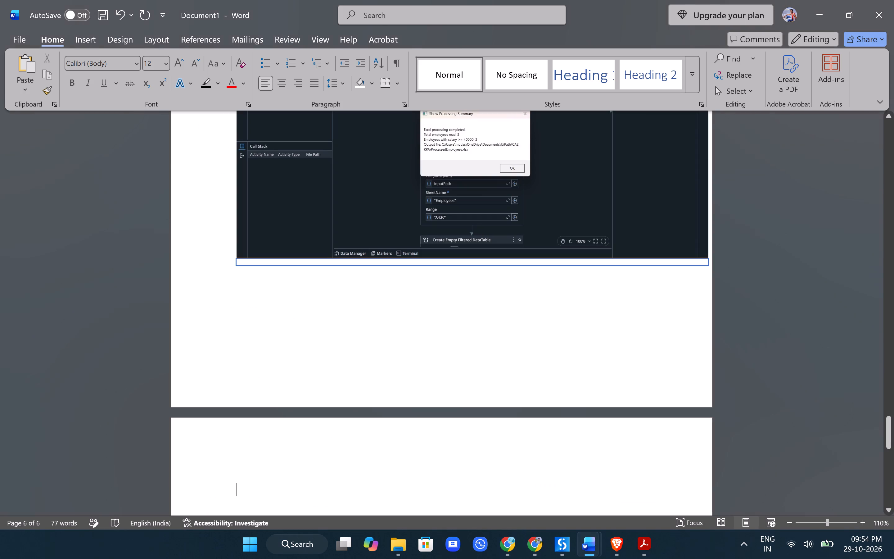
key(ctrl+v)
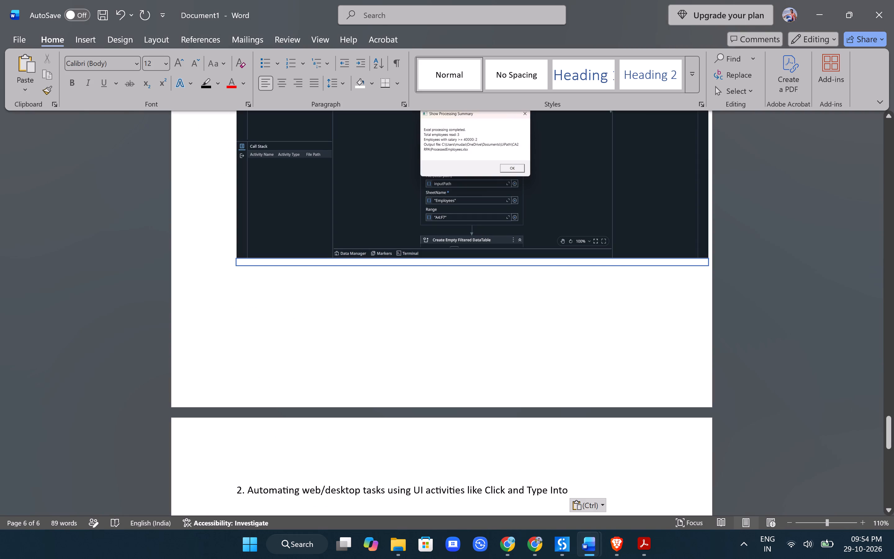
Start an unnumbered line below the item 2 heading in Document1.
key(Return)
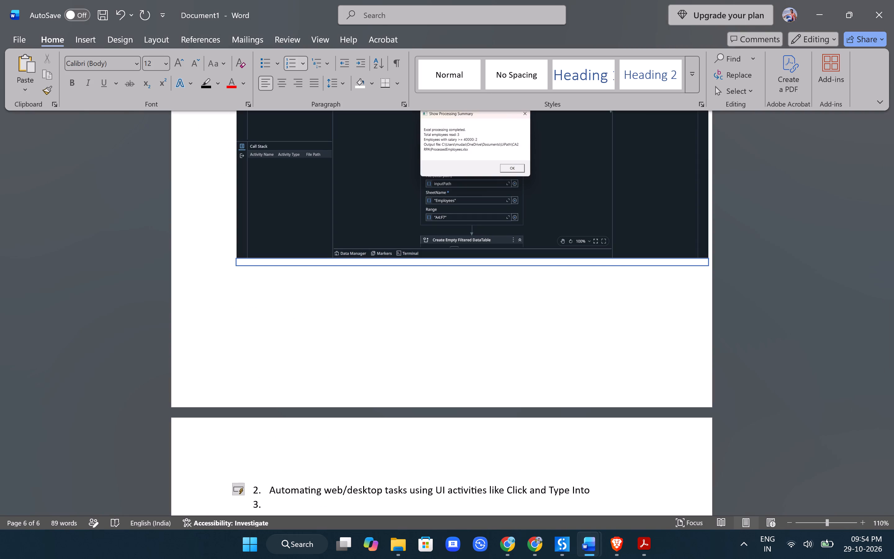
key(BackSpace)
key(BackSpace)
Switch to the CA2 RPA document and dismiss its missing proofing tools notice.
scroll(605, 482, down, 2)
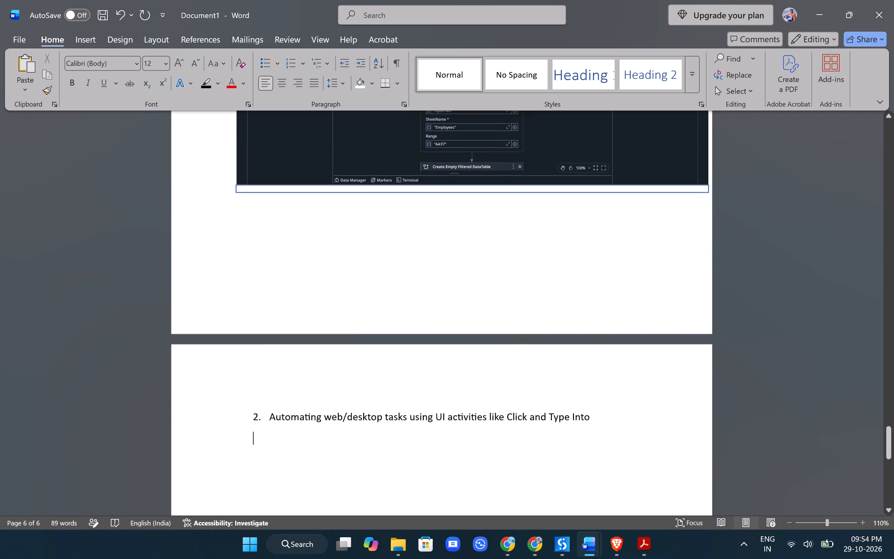
scroll(605, 482, down, 2)
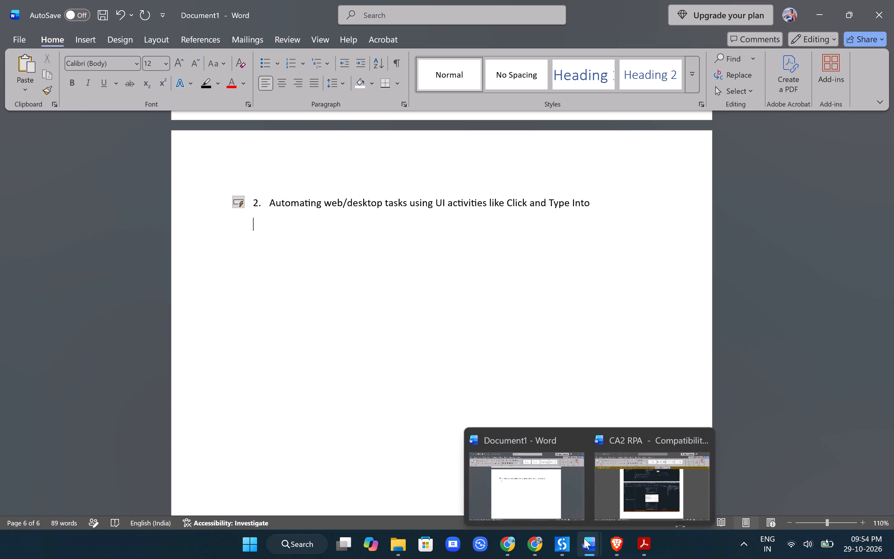
click(633, 484)
ctrl+scroll(408, 435, up, 2)
scroll(408, 435, right, 4)
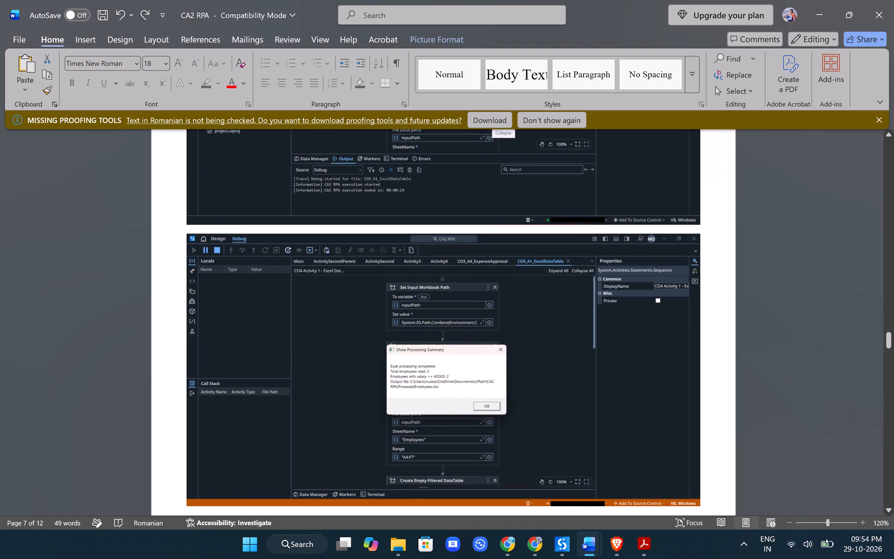
scroll(408, 435, right, 2)
ctrl+scroll(408, 435, down, 3)
scroll(408, 435, down, 1)
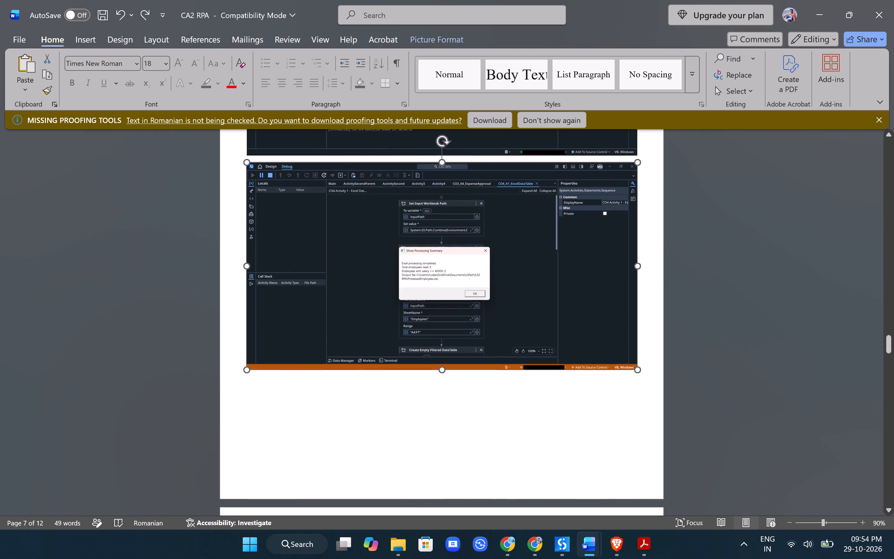
ctrl+scroll(408, 435, up, 4)
ctrl+scroll(408, 435, down, 3)
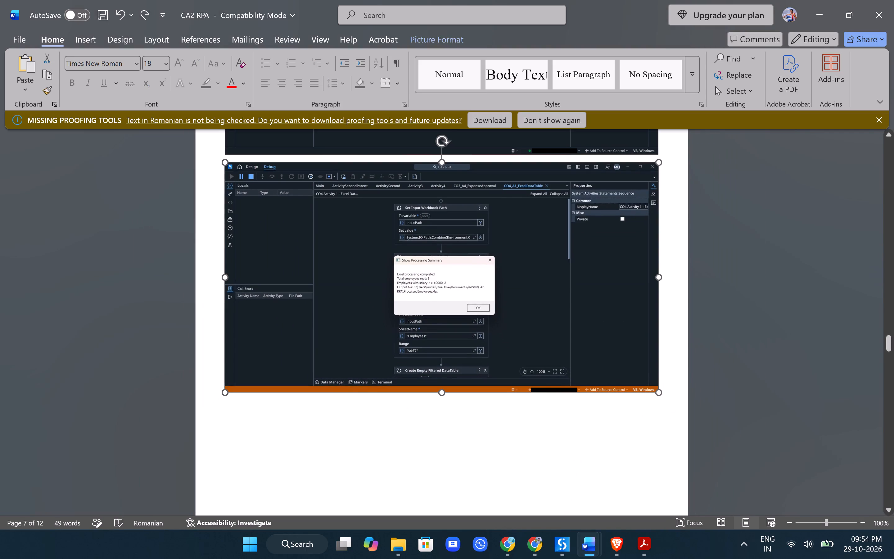
click(878, 122)
Look through the CO4 – 2: Activity 2 section of CA2 RPA, checking which screenshots belong to it.
scroll(469, 388, down, 1)
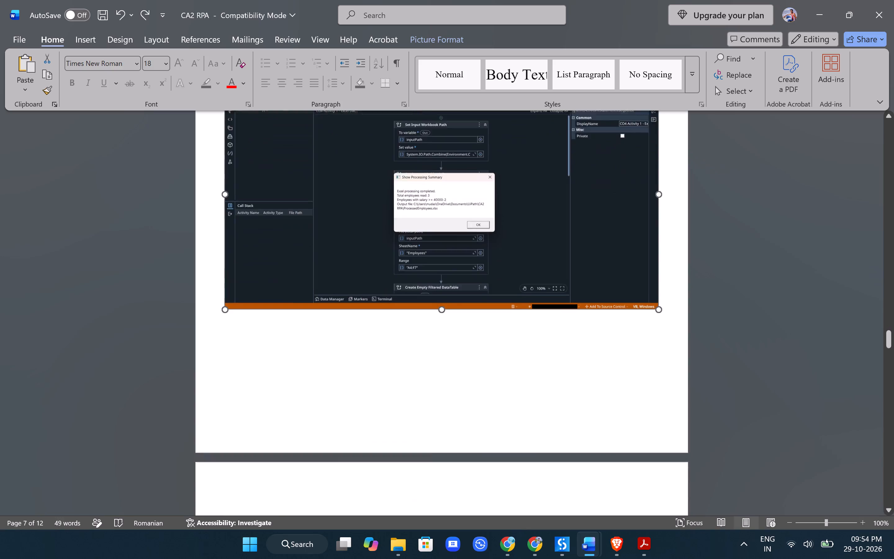
scroll(469, 388, down, 4)
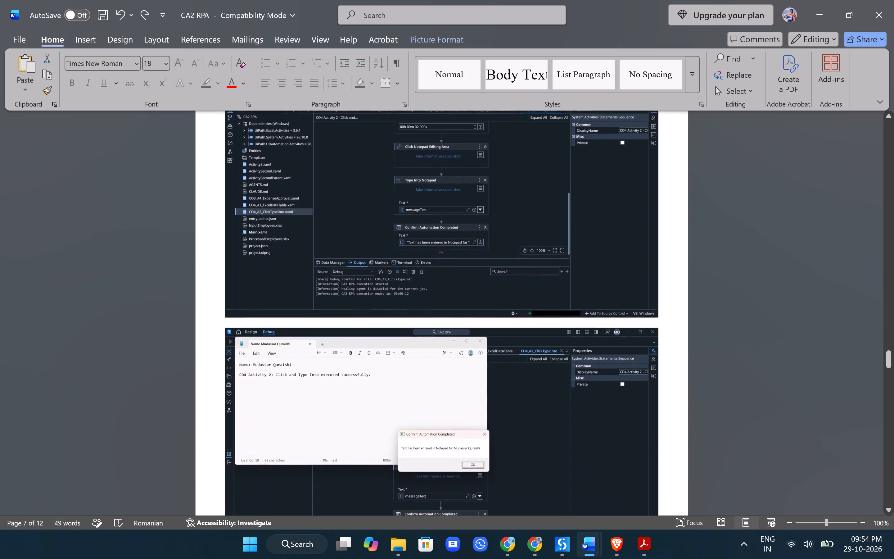
scroll(469, 388, up, 1)
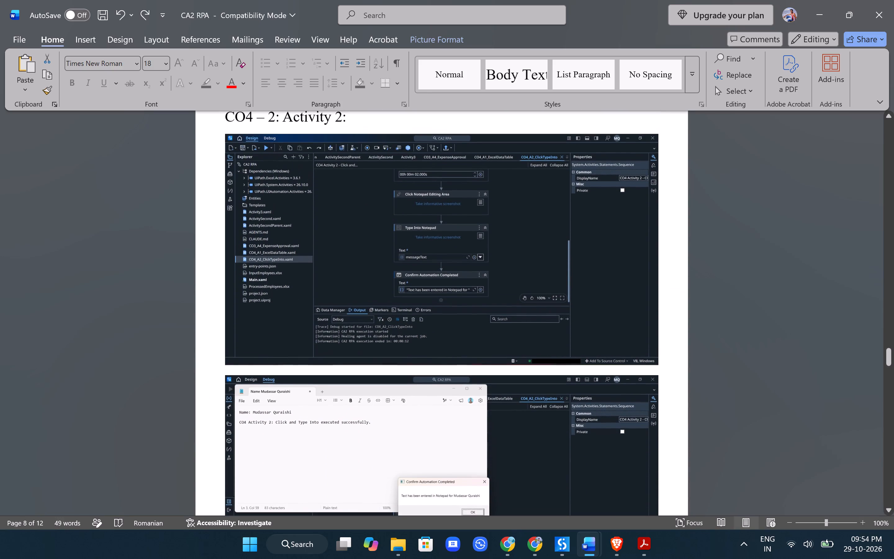
scroll(469, 388, up, 2)
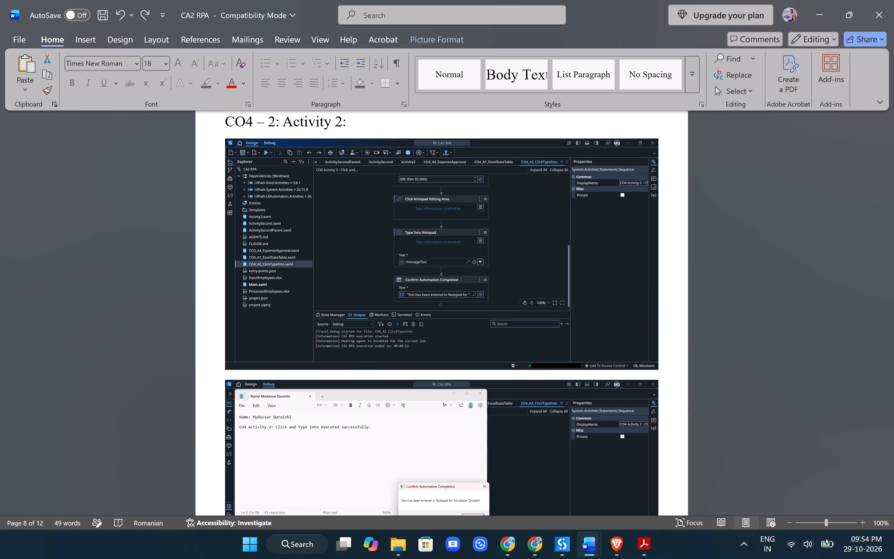
scroll(469, 388, down, 2)
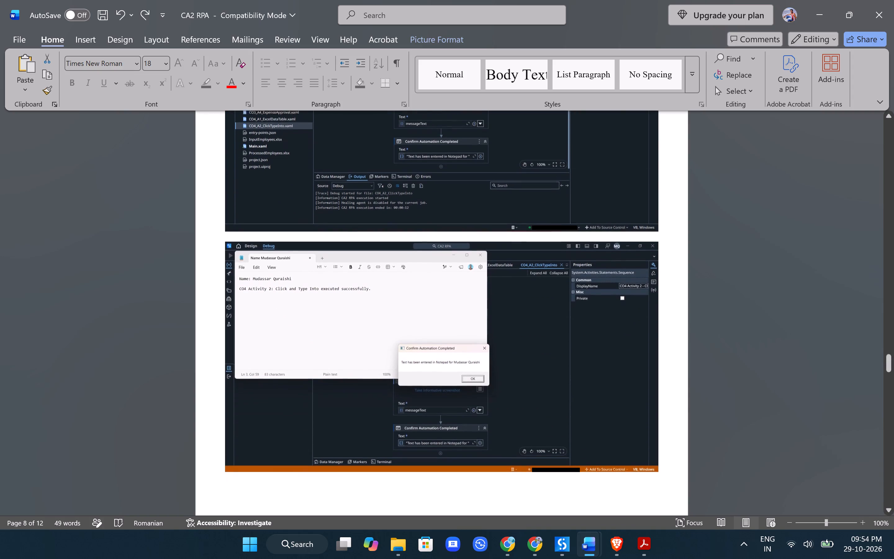
scroll(469, 388, down, 1)
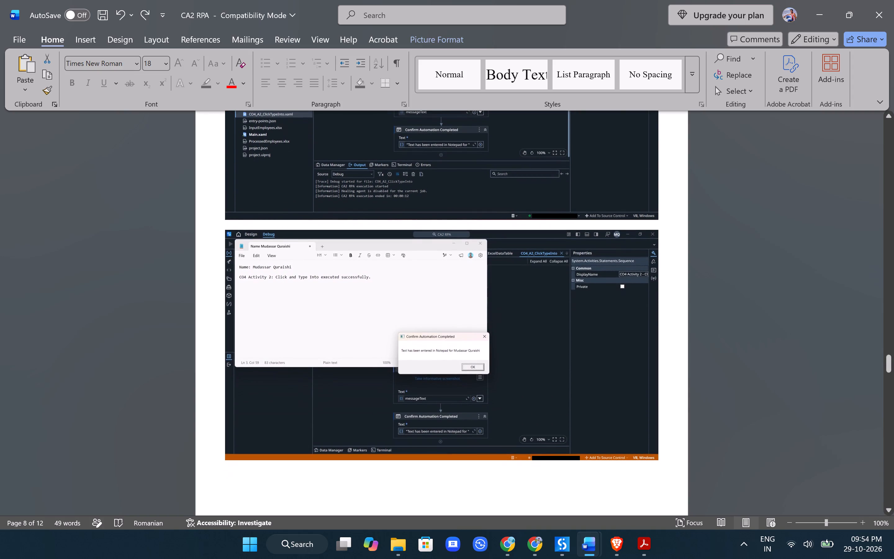
scroll(469, 388, down, 4)
scroll(469, 388, up, 2)
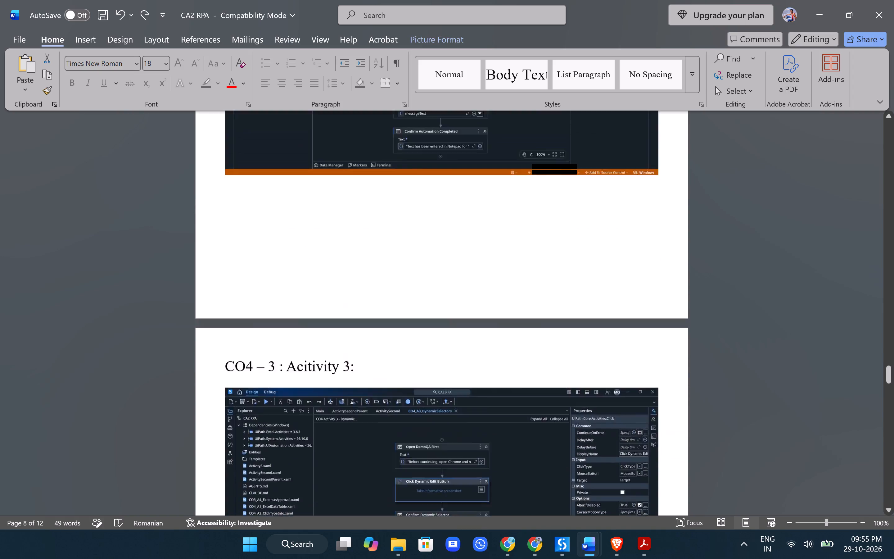
scroll(469, 388, up, 2)
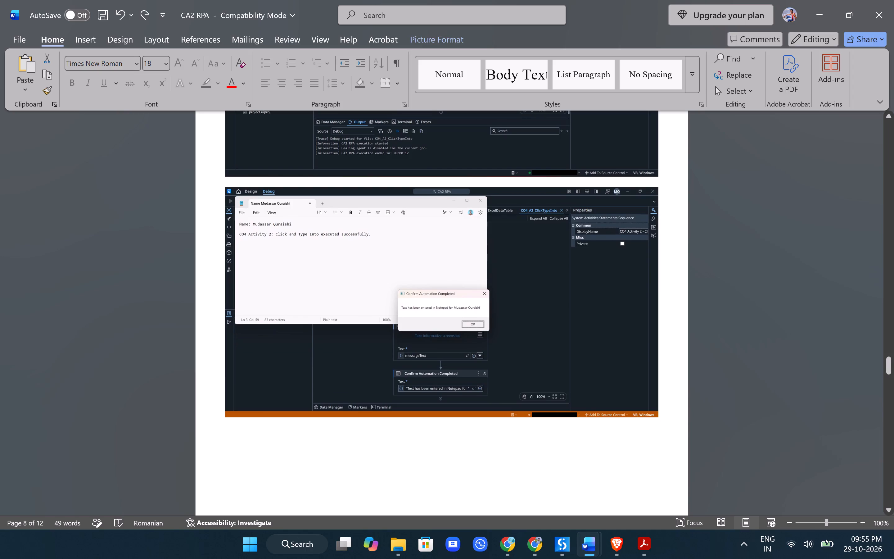
scroll(469, 388, up, 3)
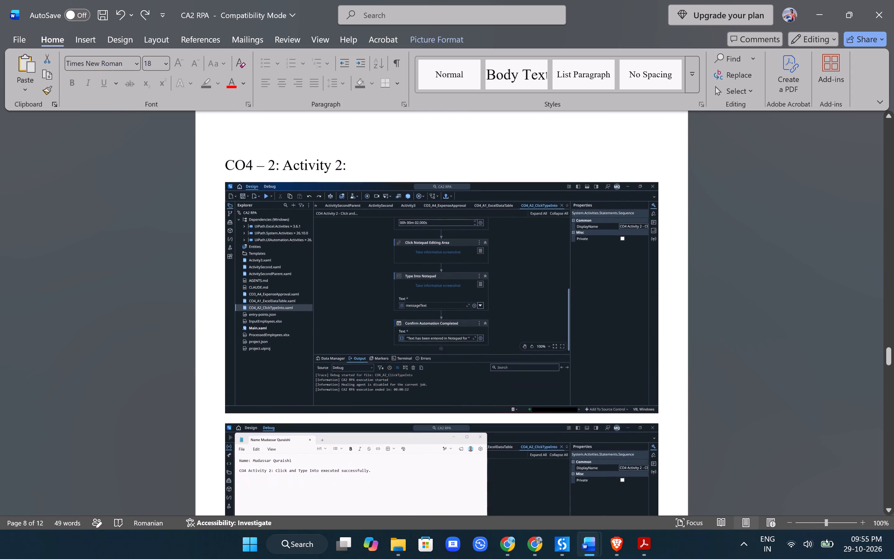
Copy the first CO4 – 2: Activity 2 screenshot from CA2 RPA into Document1 below the item 2 heading.
click(552, 285)
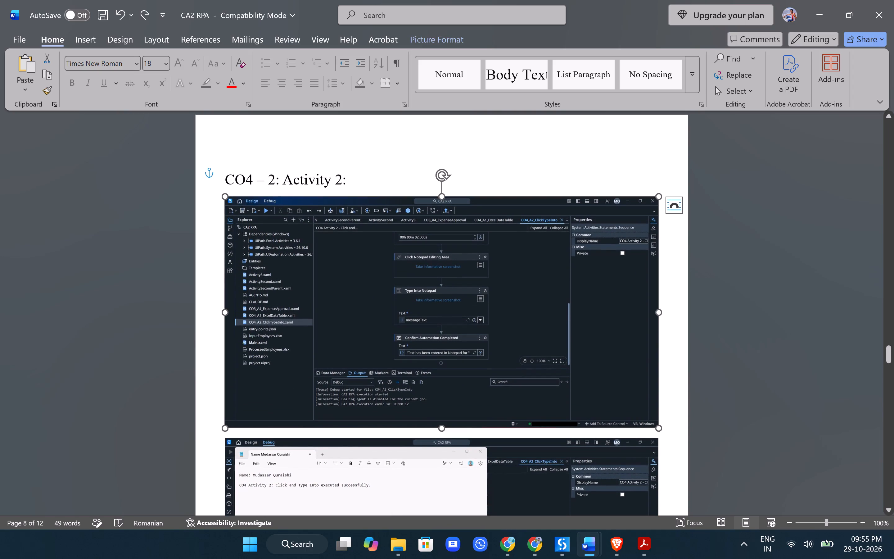
right_click(552, 276)
click(614, 210)
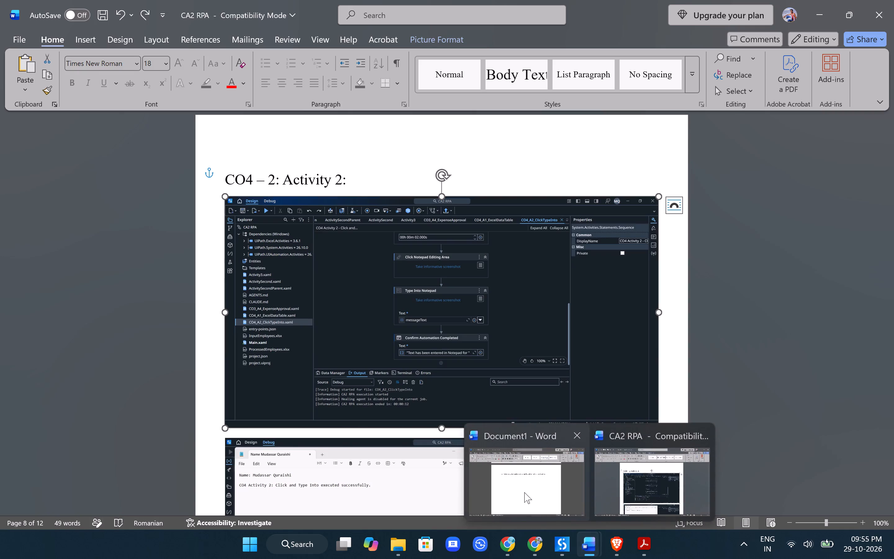
click(522, 490)
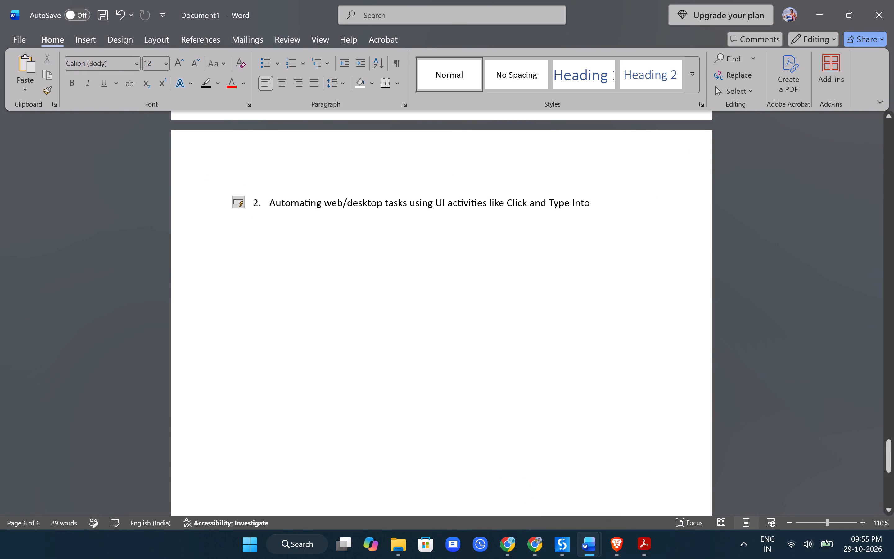
key(ctrl+v)
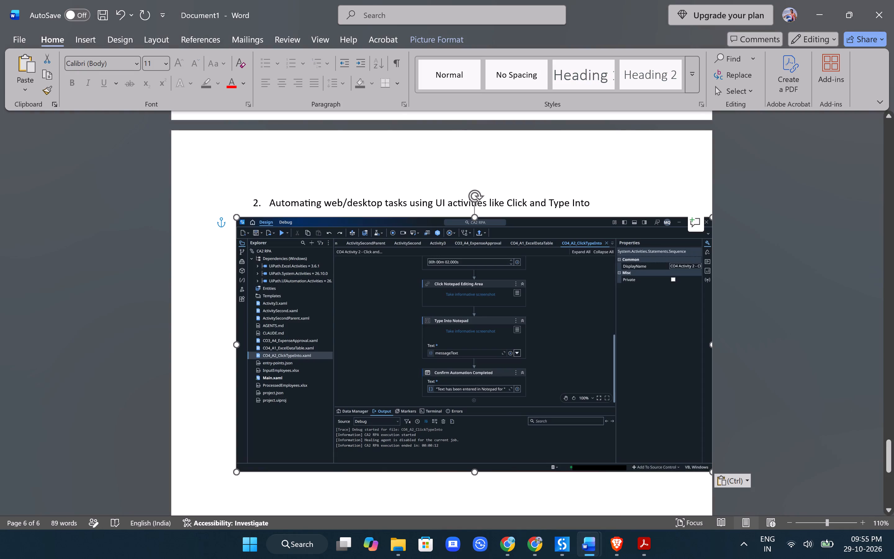
Narrow the pasted Activity 2 screenshot slightly from its right edge so that it ends just inside the page edge.
click(708, 348)
drag(710, 345, 705, 346)
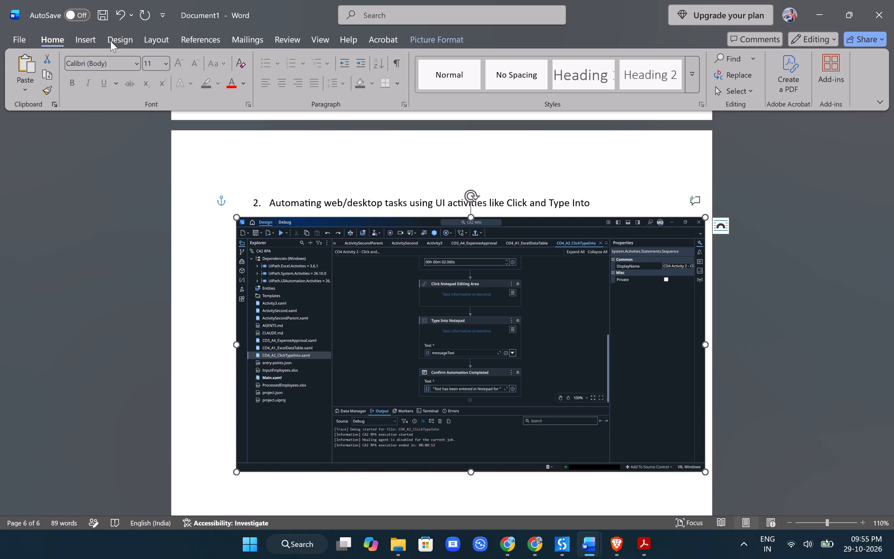
Draw a rectangle about 0.4 cm high and 18.24 cm wide over the status bar of the Activity 2 screenshot.
click(92, 41)
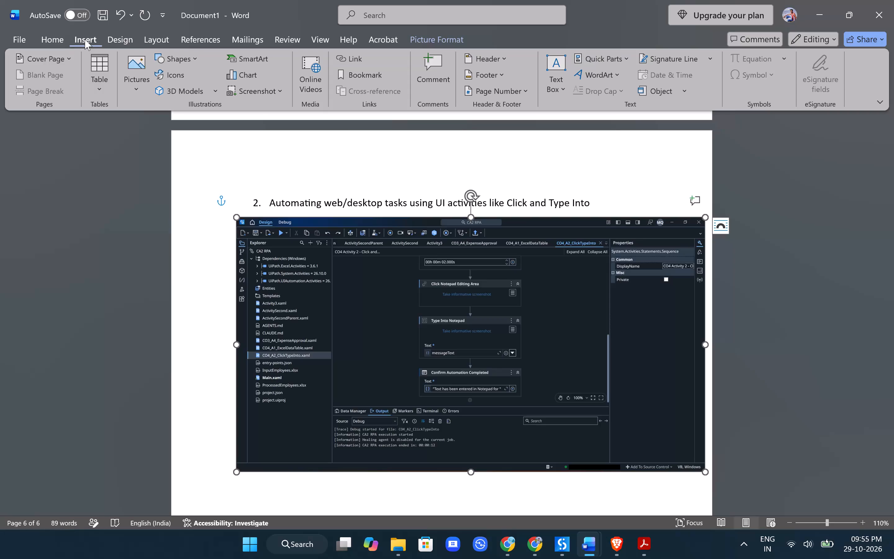
click(200, 59)
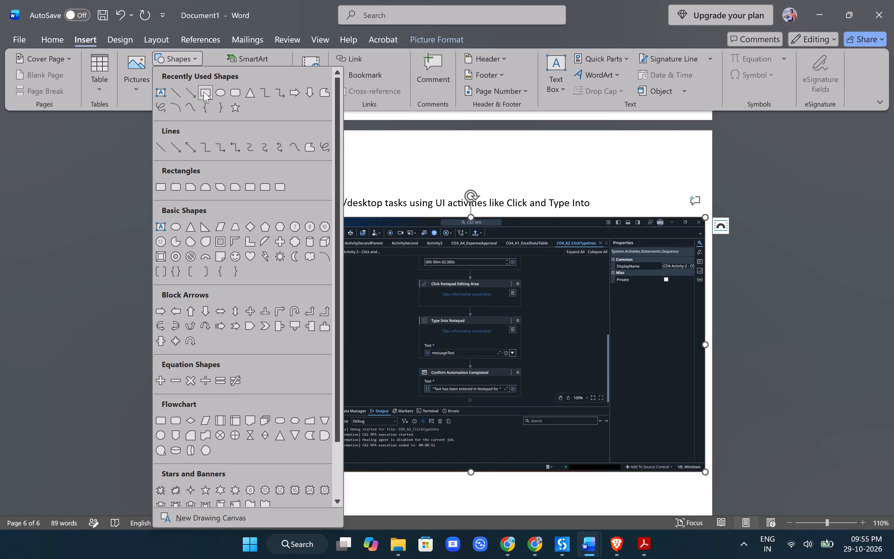
click(204, 92)
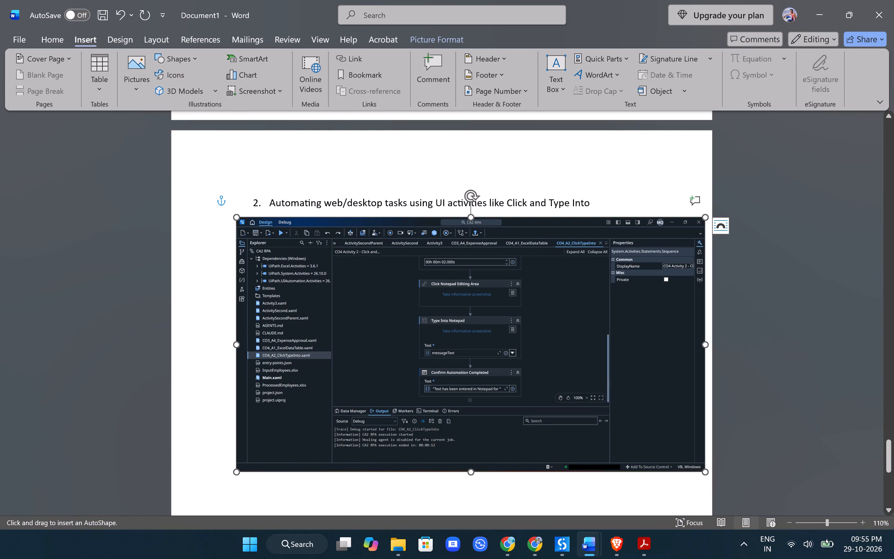
drag(237, 463, 264, 469)
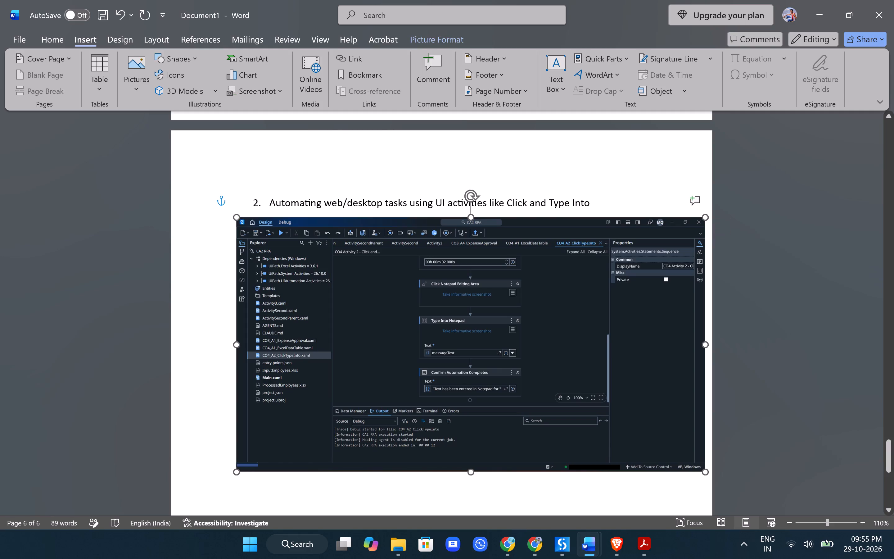
drag(264, 469, 707, 470)
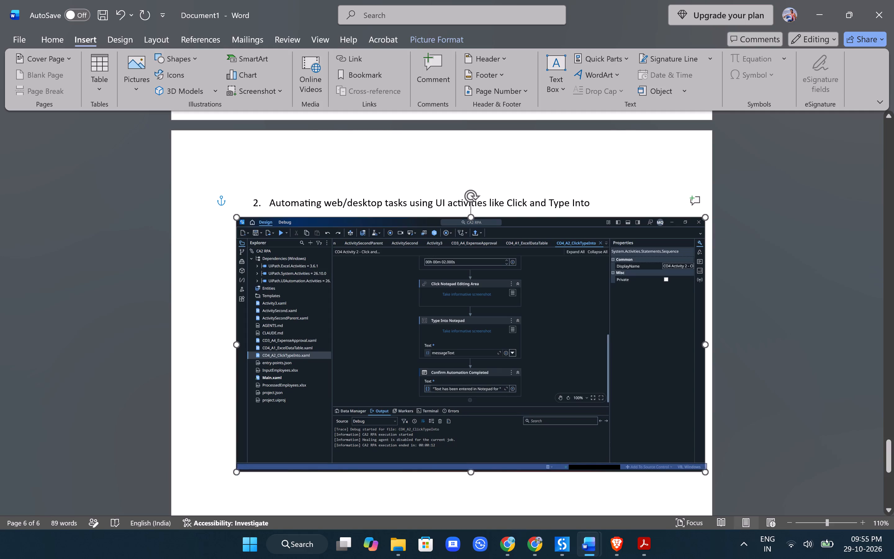
drag(707, 470, 703, 470)
drag(703, 470, 706, 471)
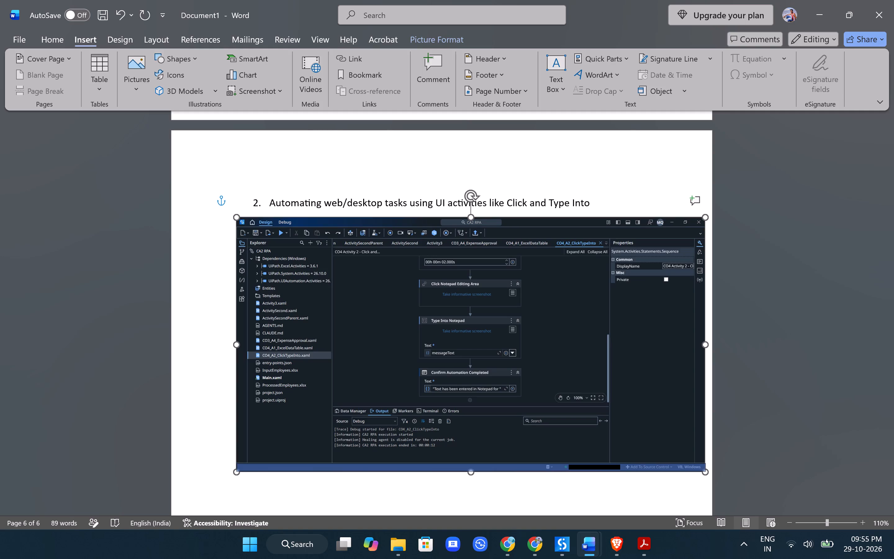
drag(706, 471, 707, 474)
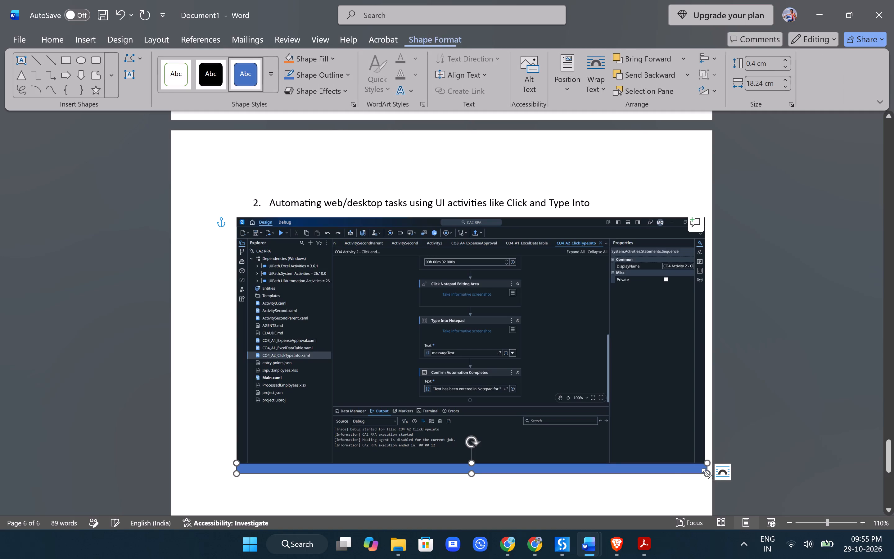
Apply the white-filled, black-outlined shape style to the rectangle covering the status bar and deselect it.
click(275, 86)
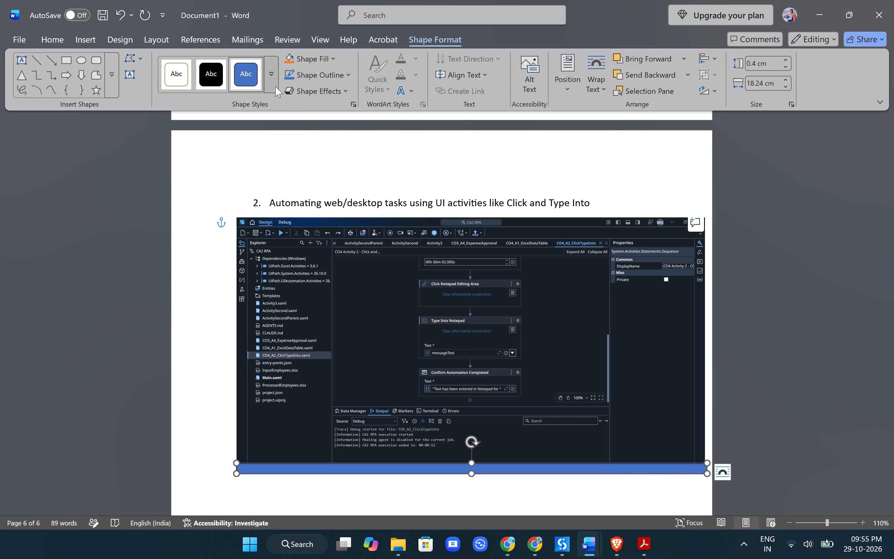
click(179, 111)
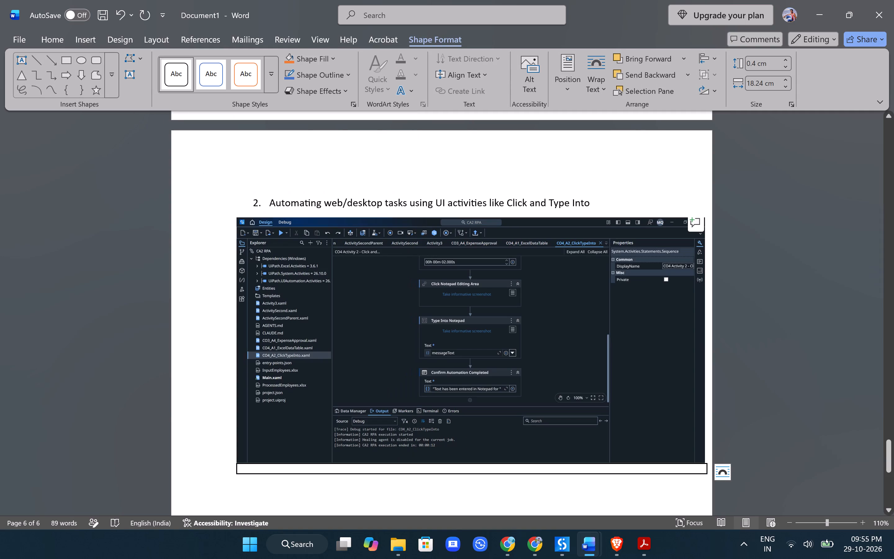
click(69, 254)
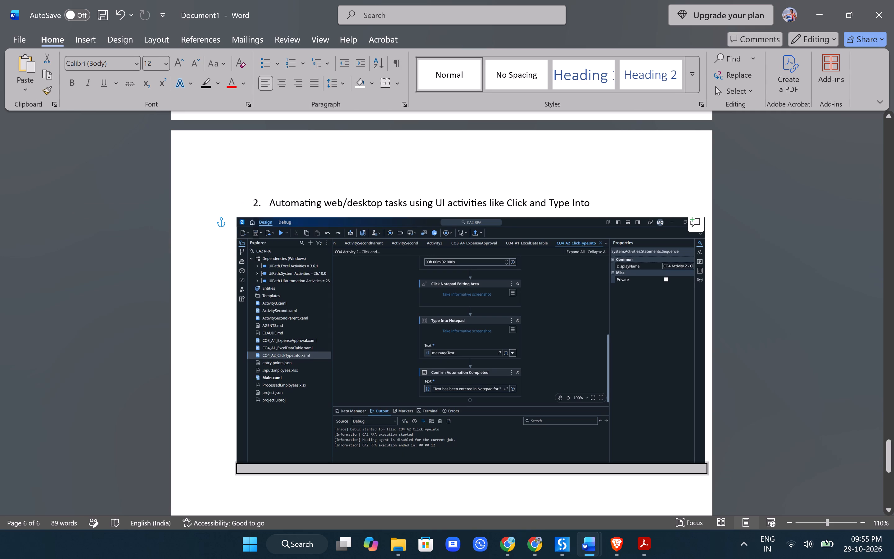
Start a new page after the Activity 2 screenshot by inserting a page break in the empty space below it.
scroll(195, 413, down, 2)
click(269, 378)
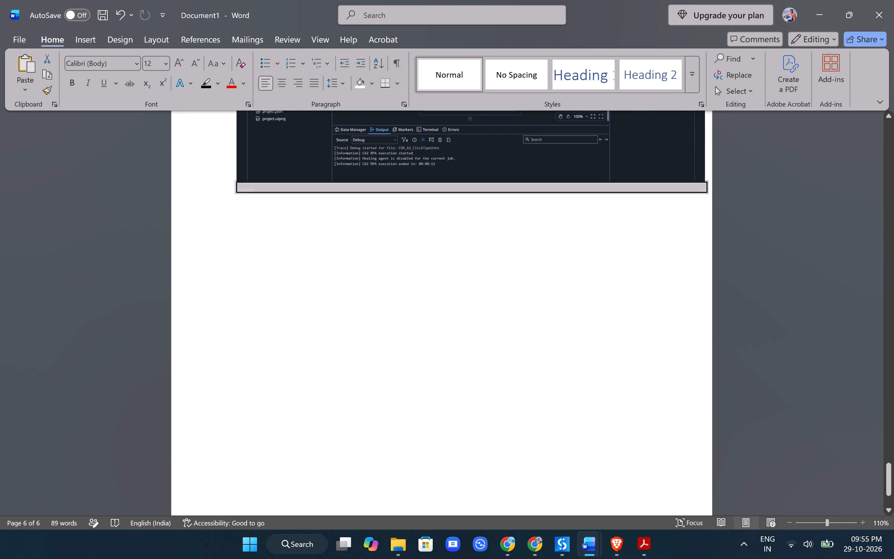
click(260, 391)
double_click(260, 391)
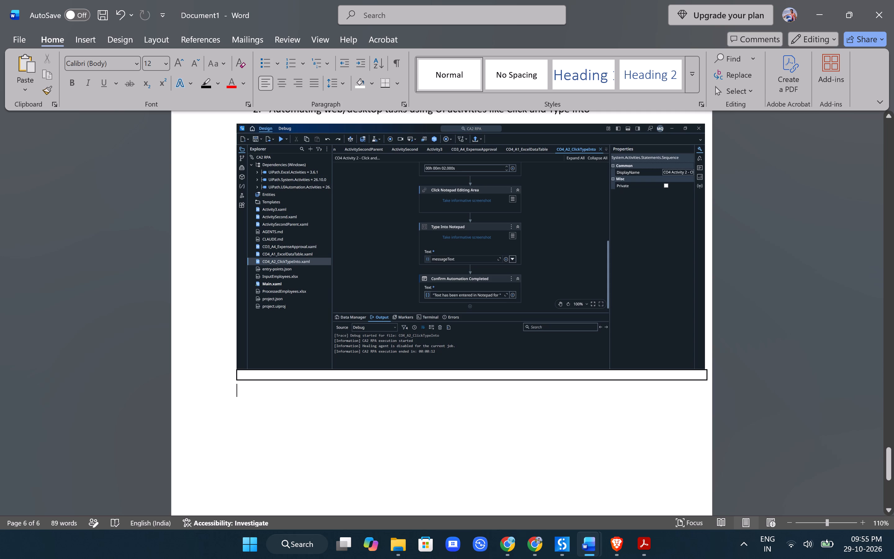
key(ctrl+Return)
scroll(257, 402, up, 2)
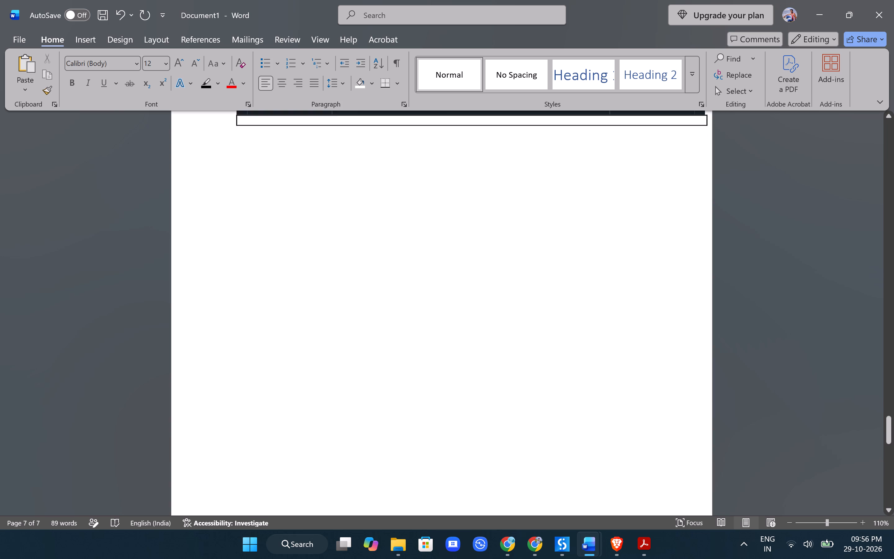
scroll(257, 402, up, 3)
scroll(257, 402, down, 5)
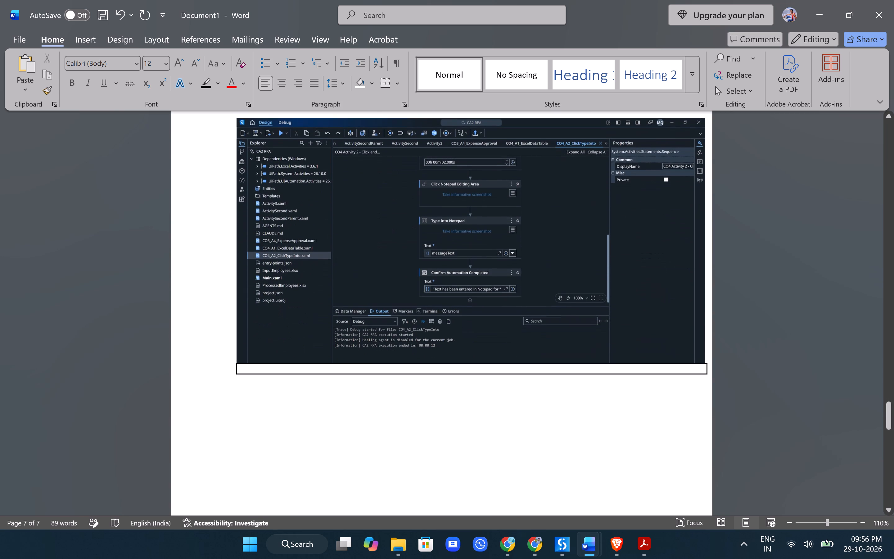
Copy the CO4 item 3 heading on selectors and descriptors from Moodle onto Document1's new page as a numbered item, with an unnumbered line below.
click(509, 547)
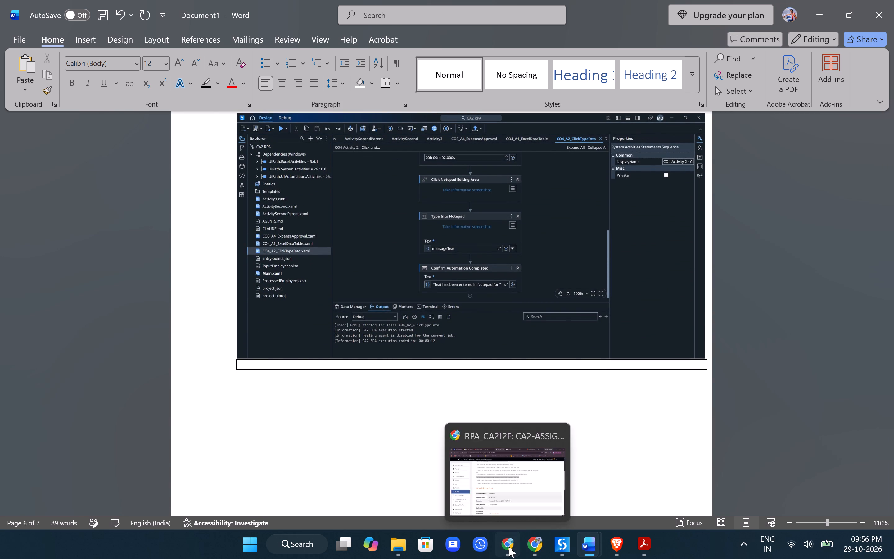
click(201, 251)
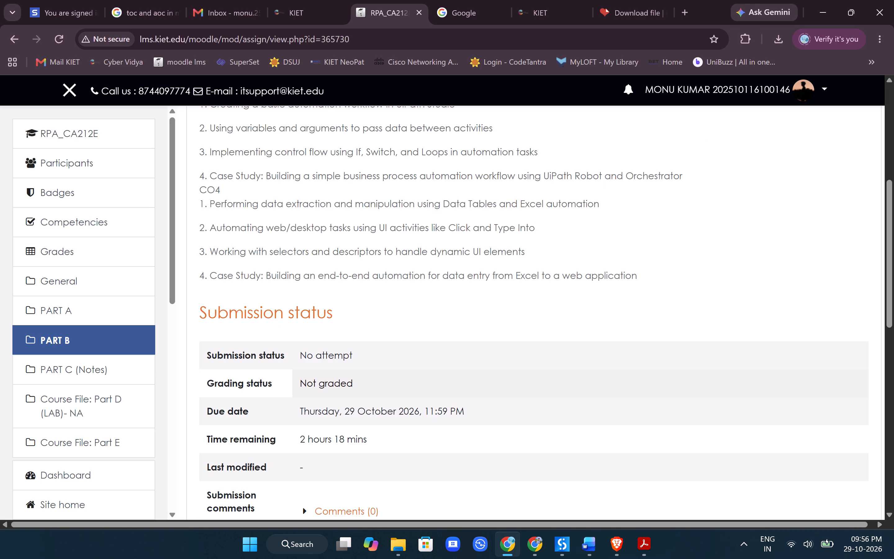
drag(201, 251, 513, 252)
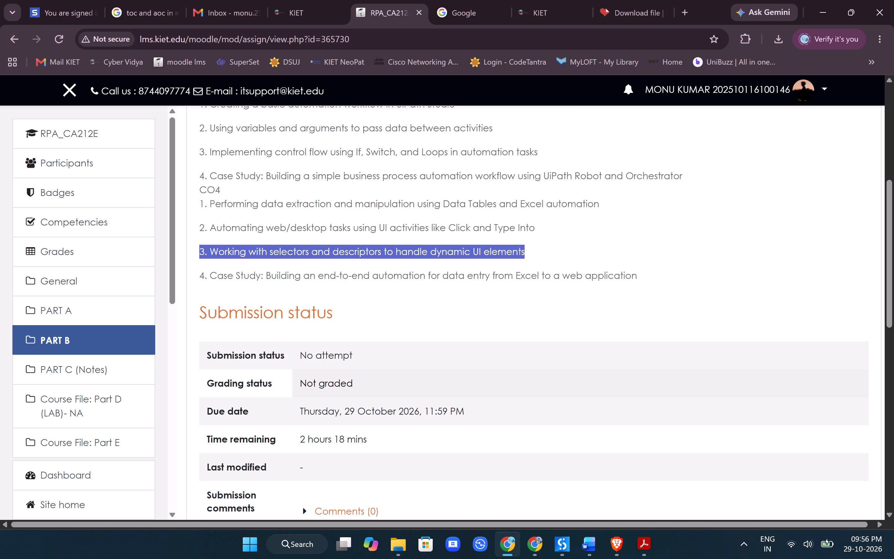
key(ctrl+c)
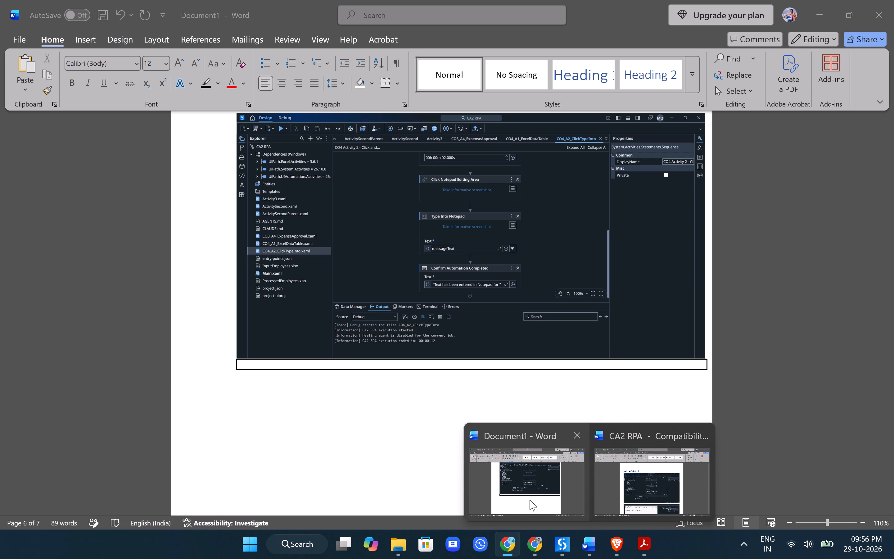
click(530, 500)
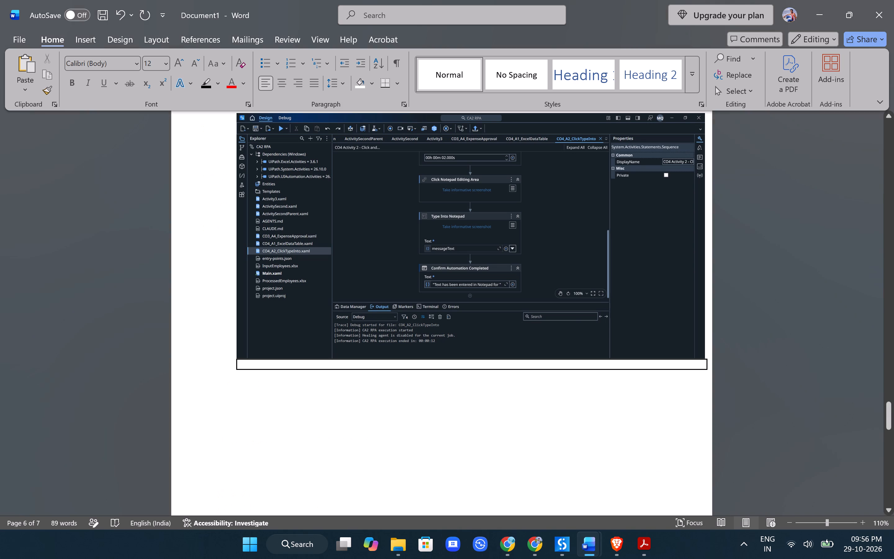
scroll(358, 444, down, 6)
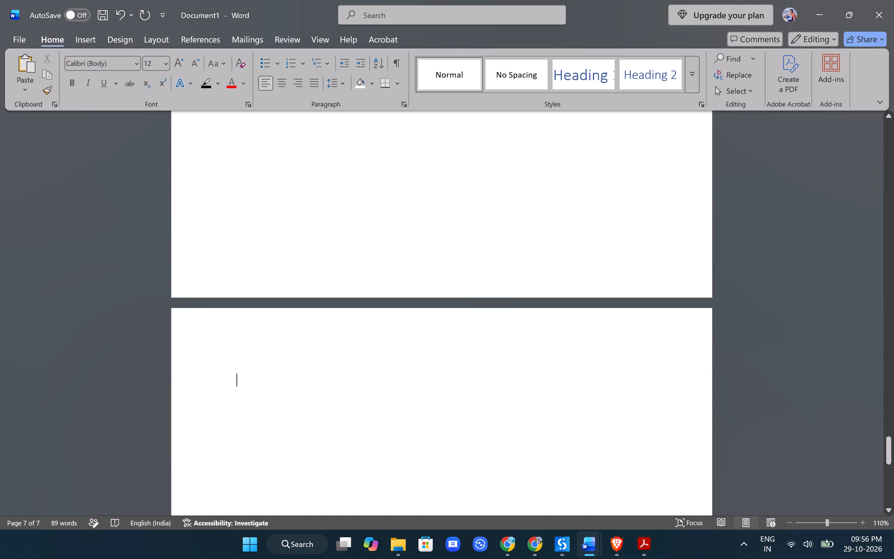
key(ctrl+v)
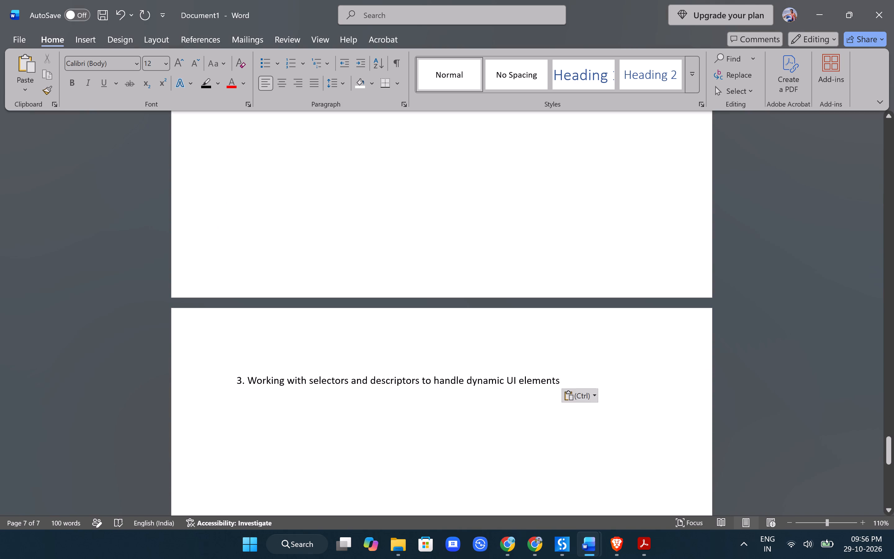
key(Return)
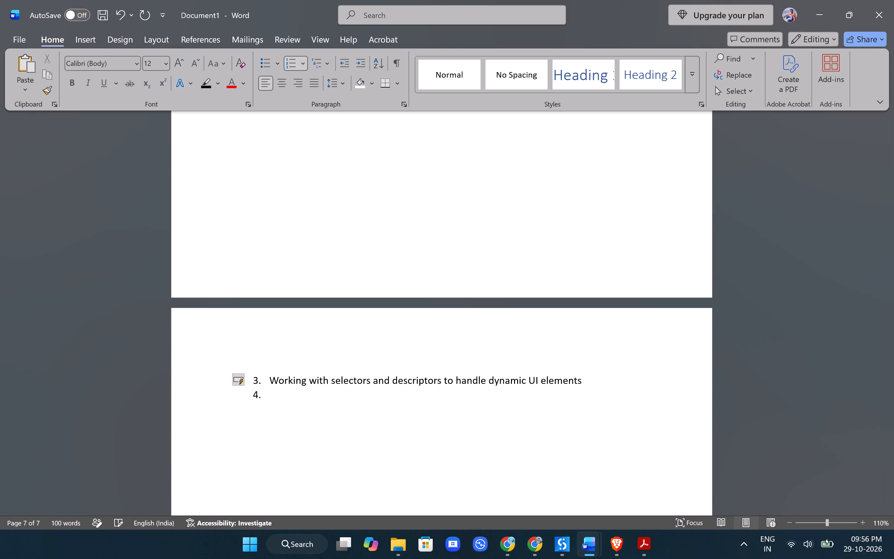
key(BackSpace)
key(BackSpace)
Review the CO4 pages in Document1, checking the headings and screenshots from item 1 through item 3.
scroll(603, 369, up, 5)
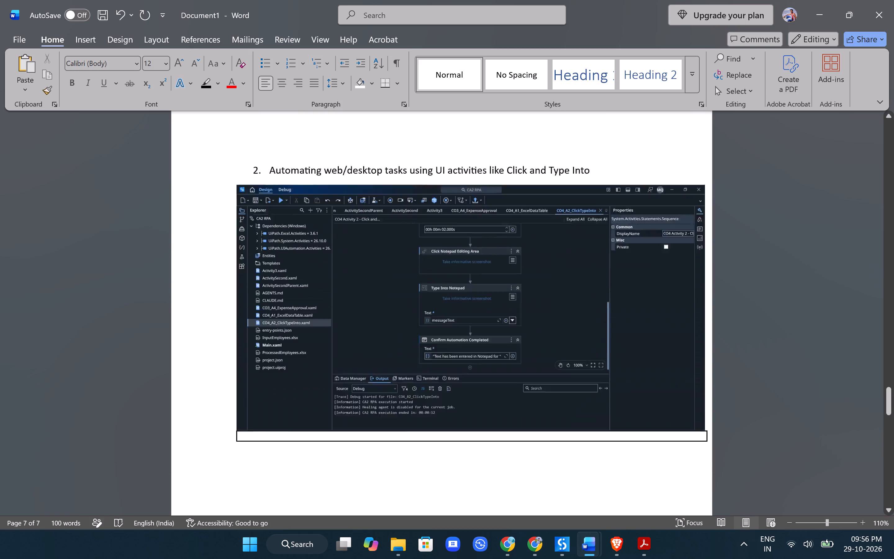
scroll(603, 369, up, 2)
scroll(603, 369, down, 2)
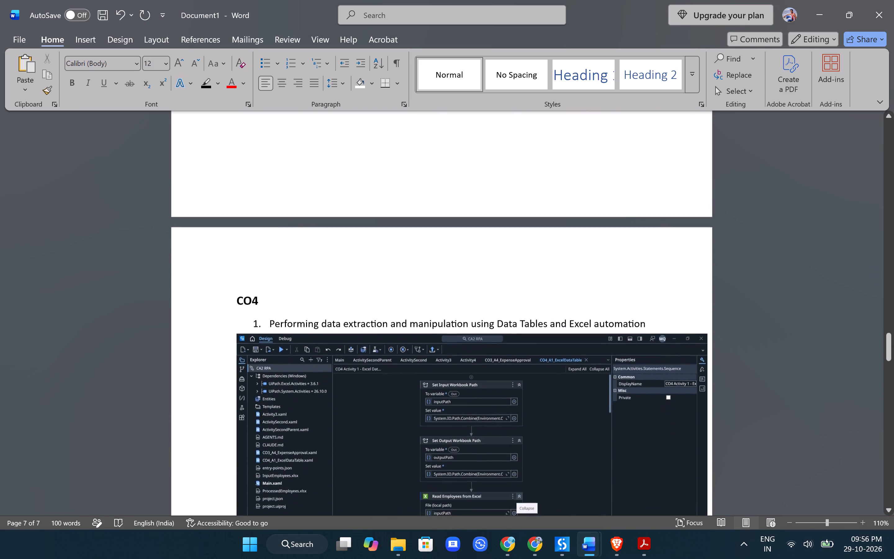
scroll(603, 369, down, 5)
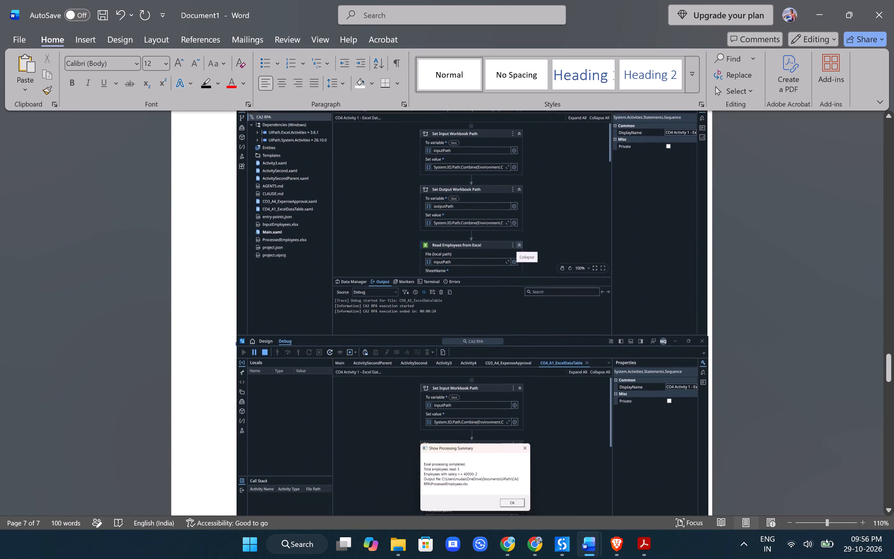
scroll(603, 369, down, 3)
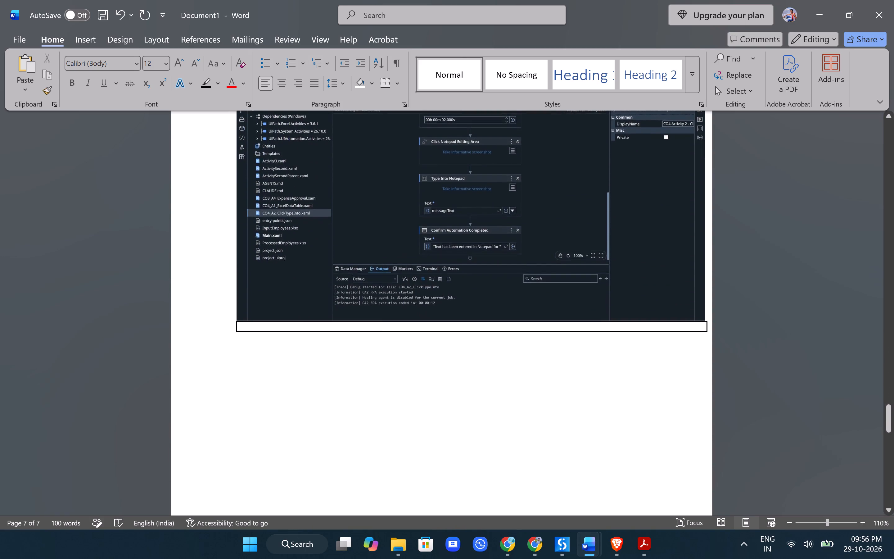
scroll(603, 369, down, 2)
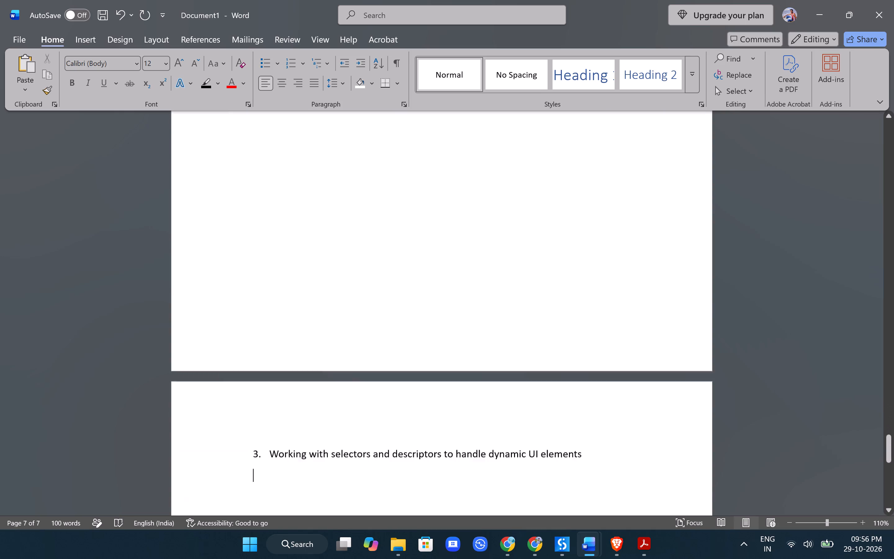
scroll(603, 369, down, 1)
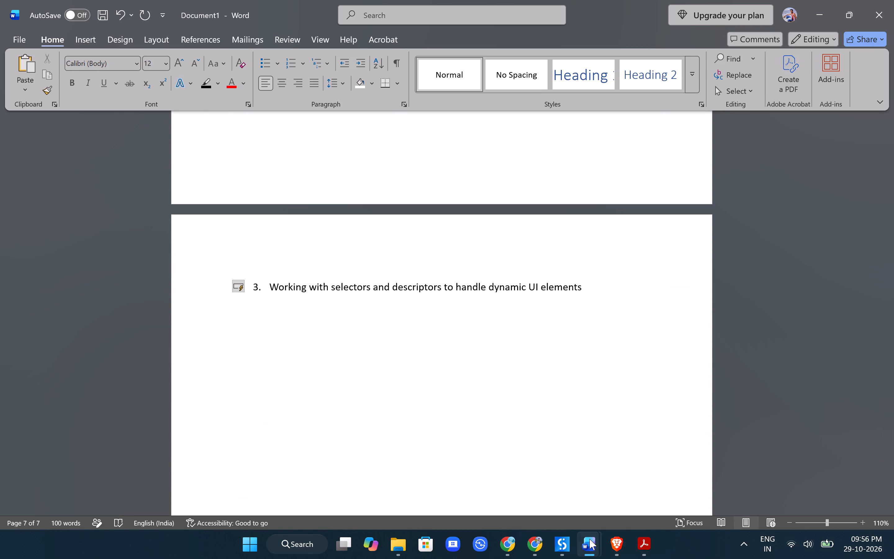
Copy the first Activity 3 screenshot, the Design view, from CA2 RPA into Document1 below the item 3 selectors and descriptors heading.
click(628, 493)
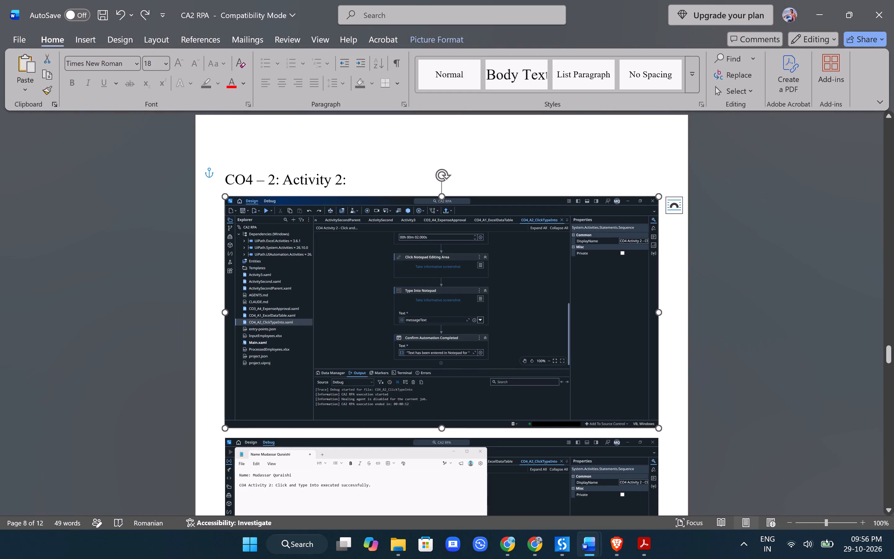
scroll(364, 397, down, 8)
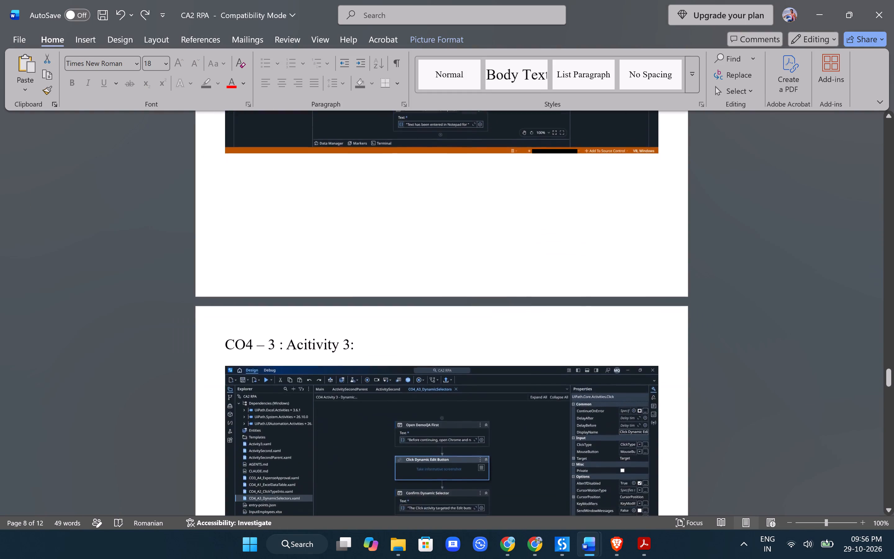
scroll(364, 397, down, 1)
scroll(364, 397, up, 1)
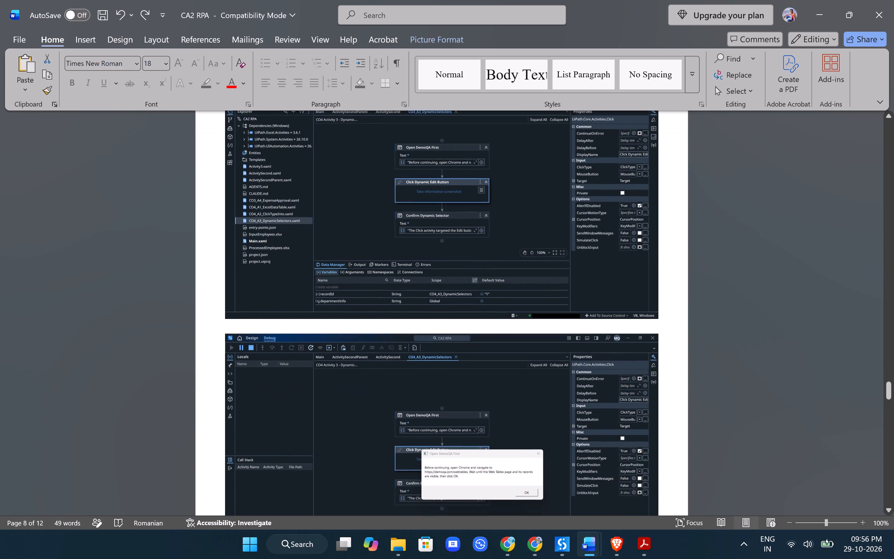
scroll(364, 397, up, 3)
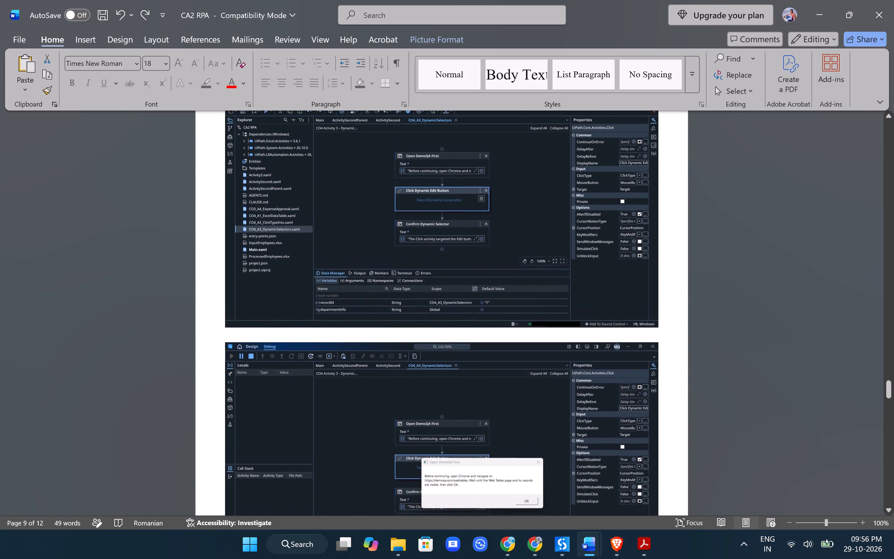
scroll(364, 397, up, 1)
click(555, 232)
right_click(555, 232)
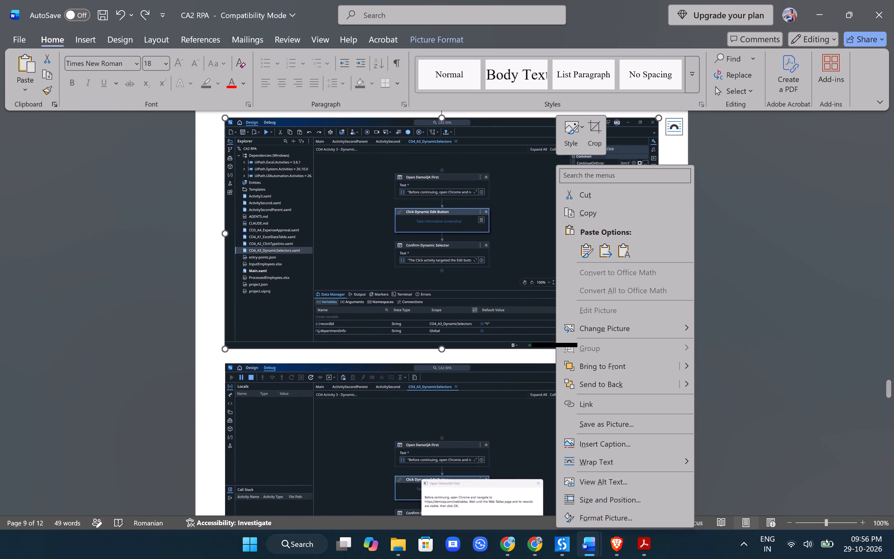
click(600, 211)
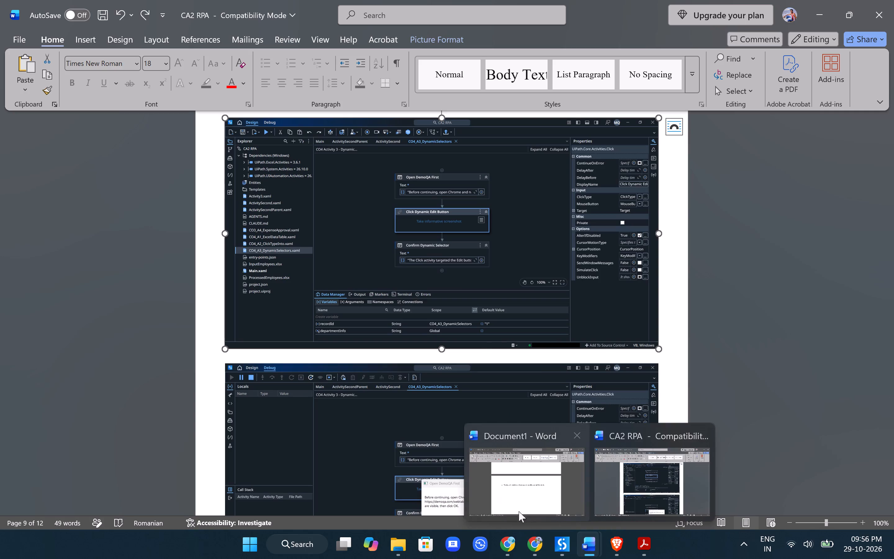
click(513, 507)
key(ctrl+v)
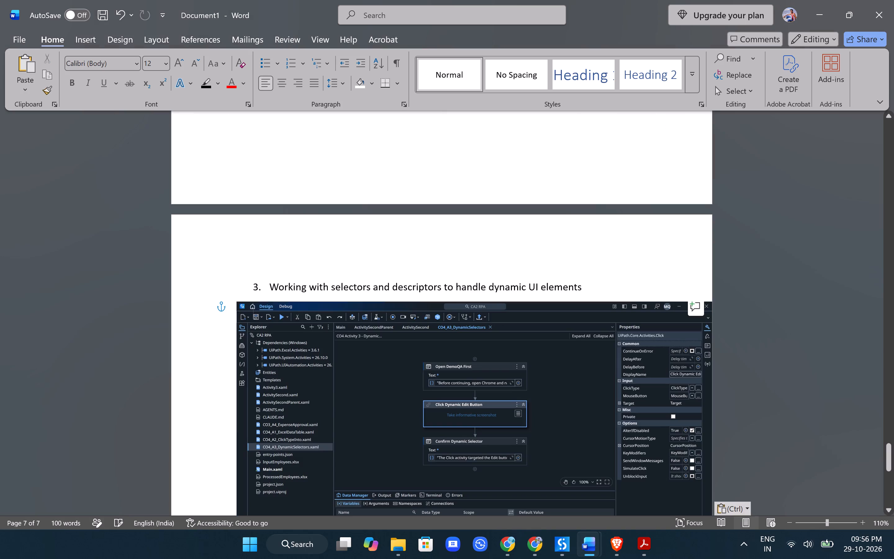
Narrow the pasted Activity 3 Design view screenshot slightly so its right side stays inside the page edge.
scroll(583, 394, down, 1)
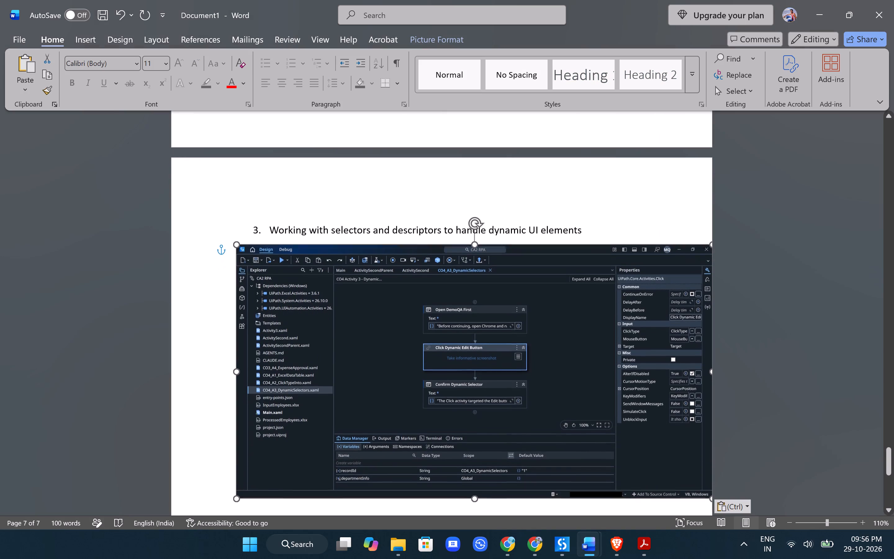
click(593, 370)
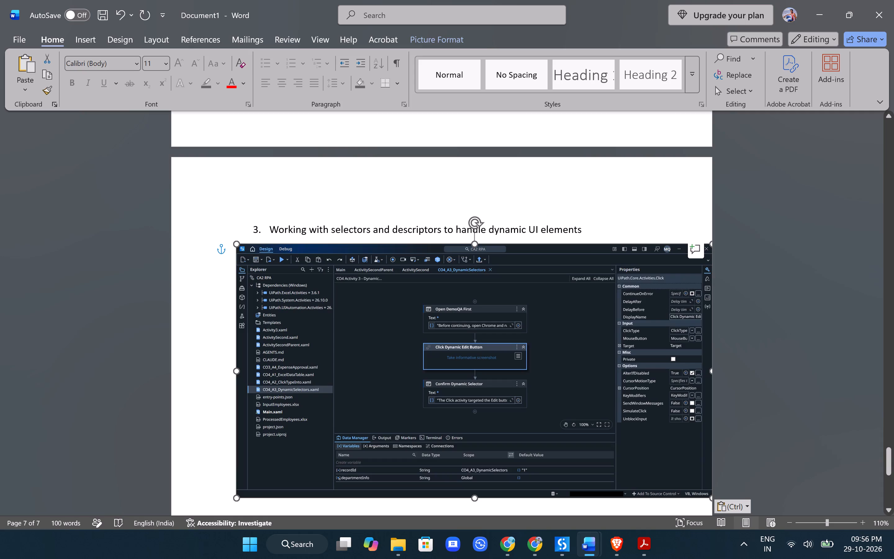
drag(711, 370, 707, 370)
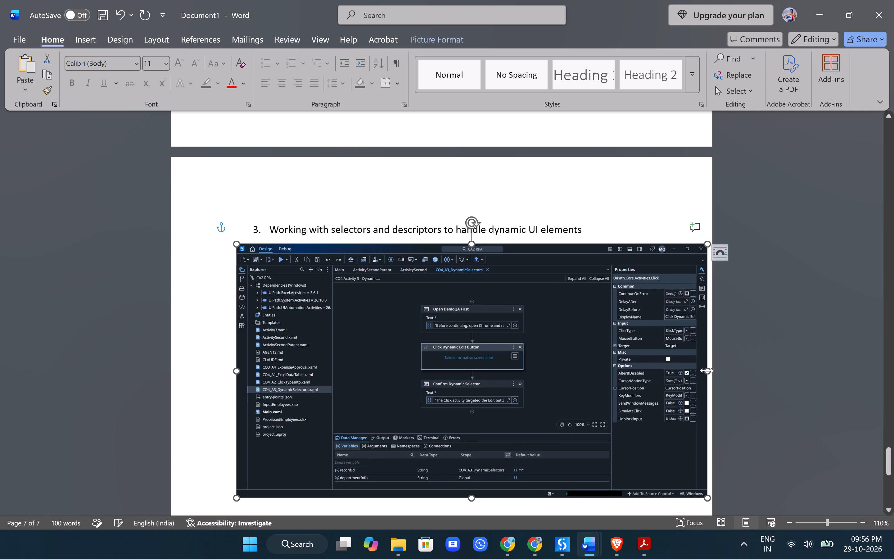
Examine the item 1 and item 2 screenshots and their covered status bars for comparison with the item 3 page.
scroll(113, 418, down, 1)
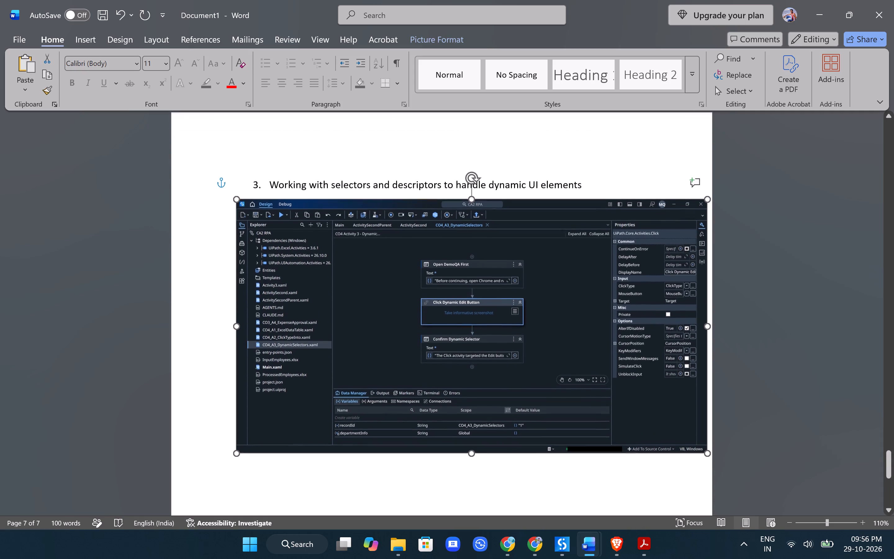
scroll(113, 418, up, 15)
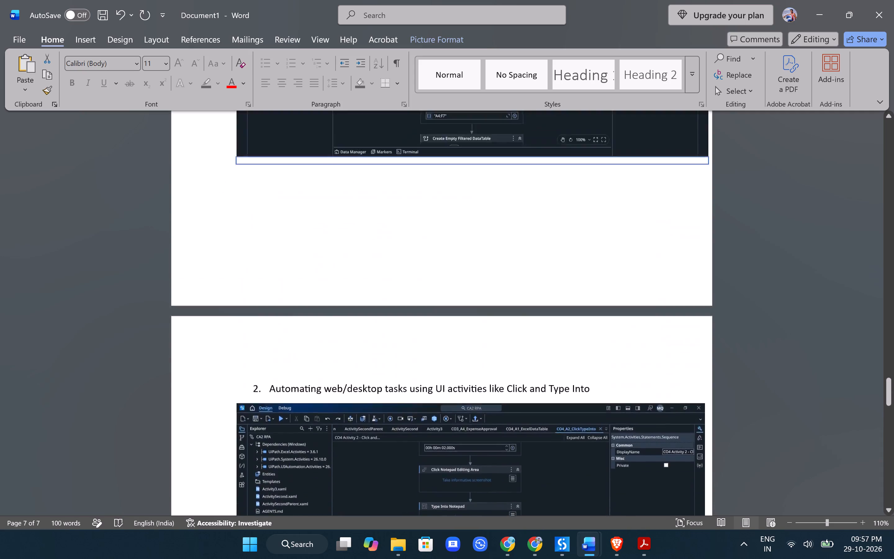
scroll(113, 418, up, 2)
scroll(113, 418, down, 1)
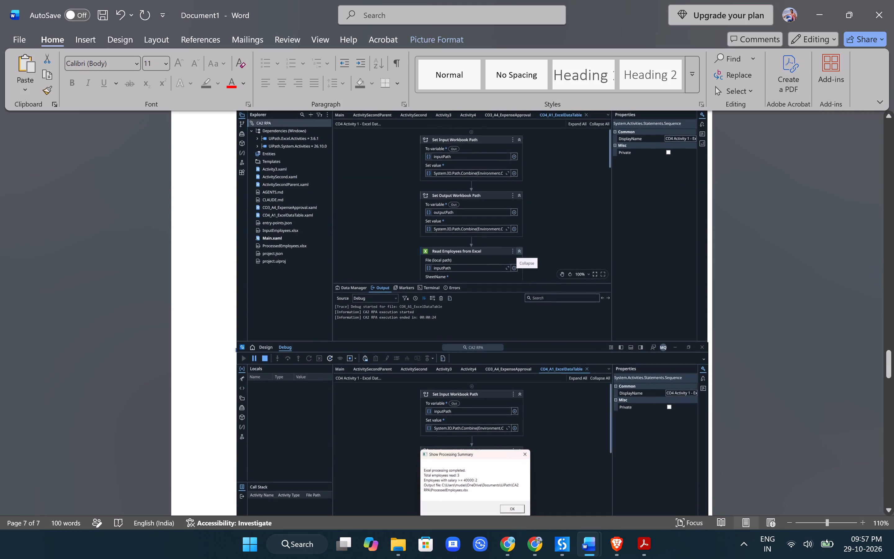
scroll(113, 418, down, 1)
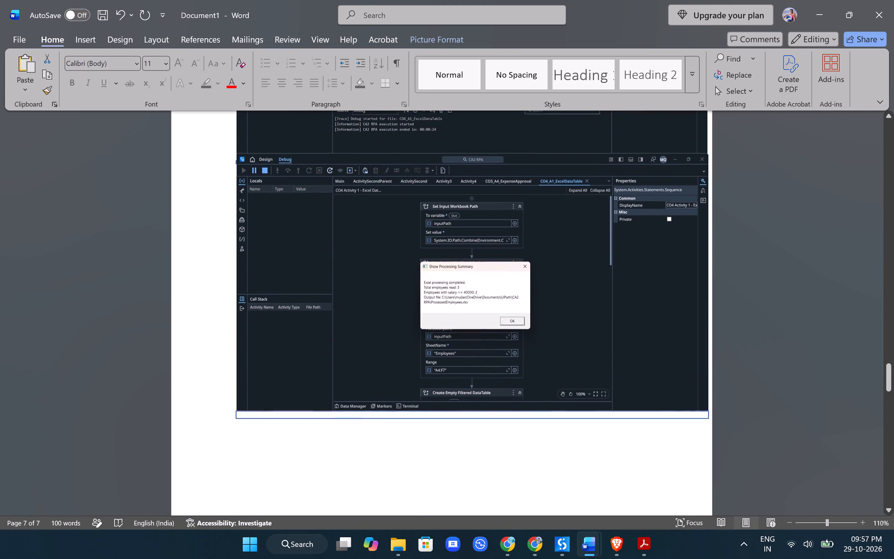
scroll(113, 418, down, 3)
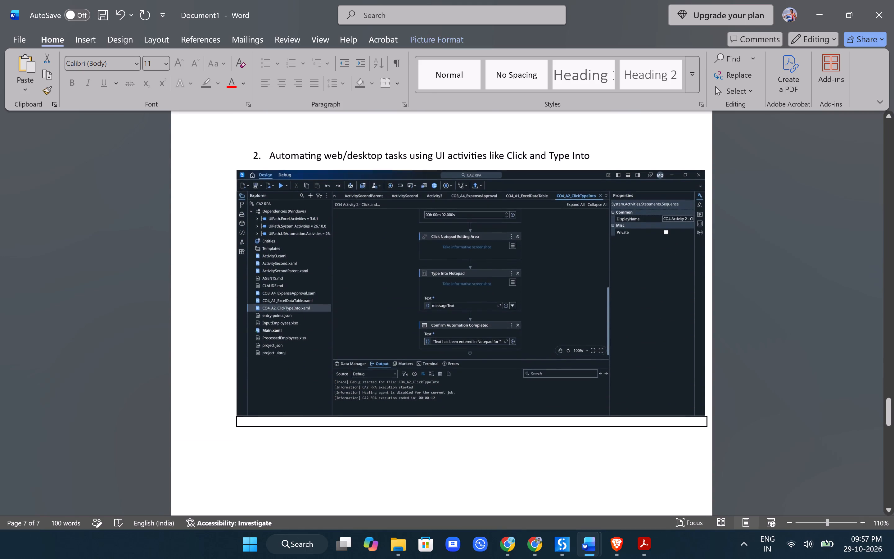
scroll(113, 418, down, 5)
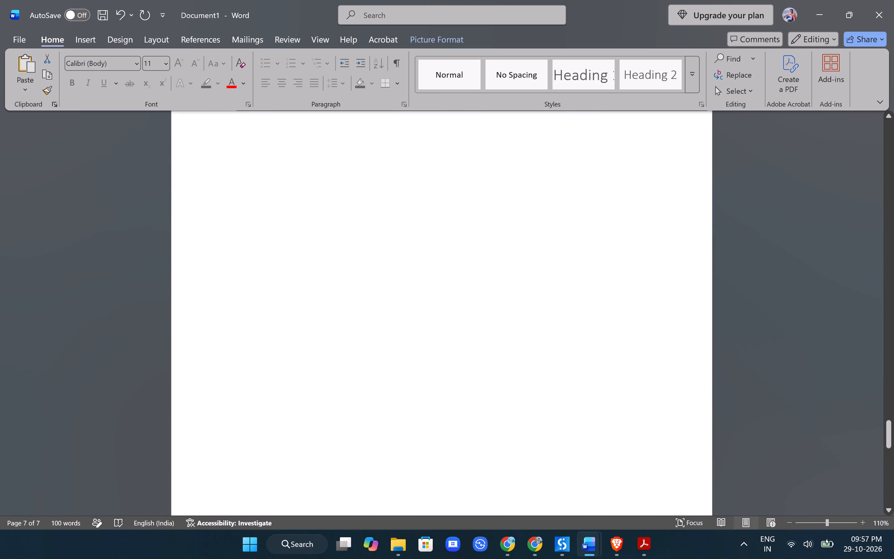
scroll(113, 418, down, 3)
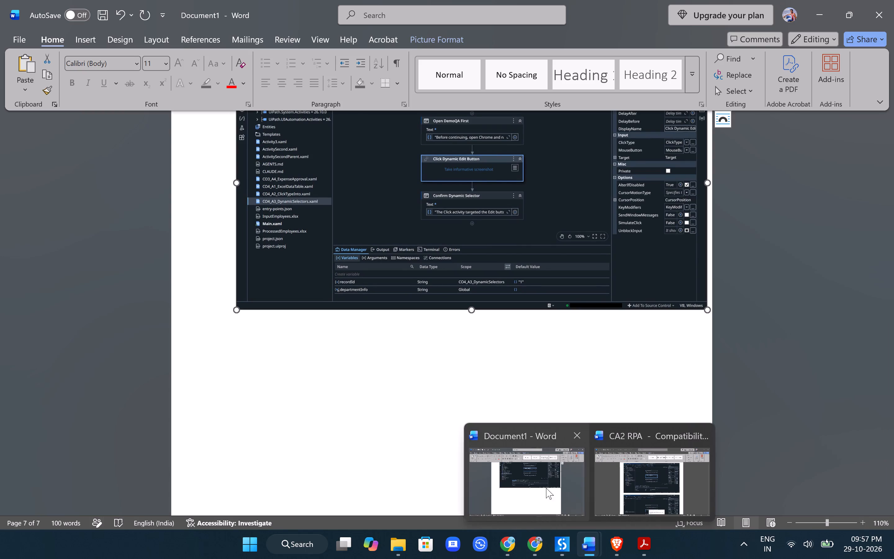
Copy the Activity 3 Debug view screenshot with the Open DemoQA First message from CA2 RPA into Document1 below the Design view screenshot.
click(631, 488)
scroll(391, 385, down, 2)
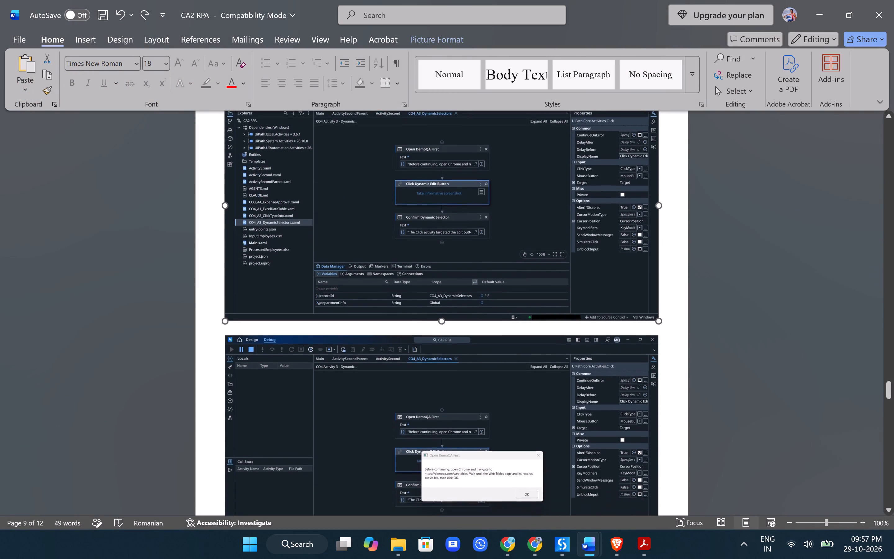
scroll(391, 385, down, 1)
click(520, 372)
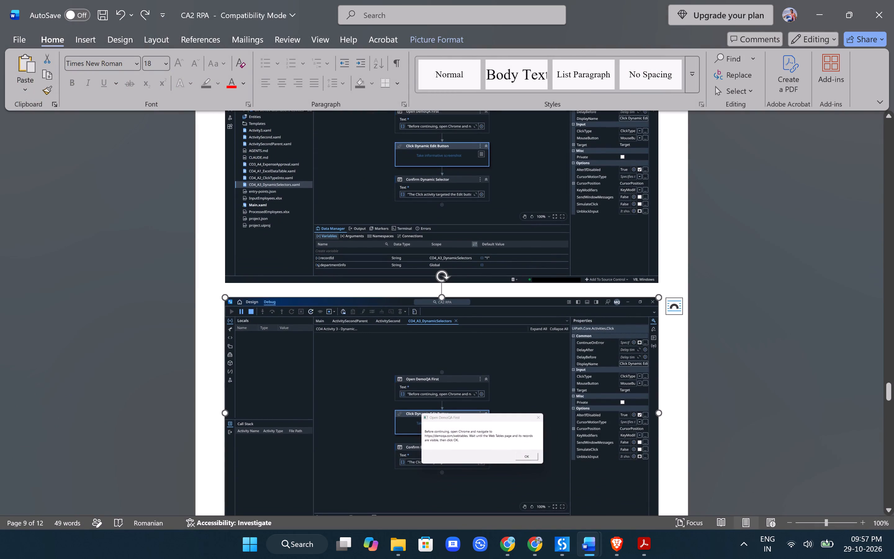
click(520, 372)
right_click(523, 370)
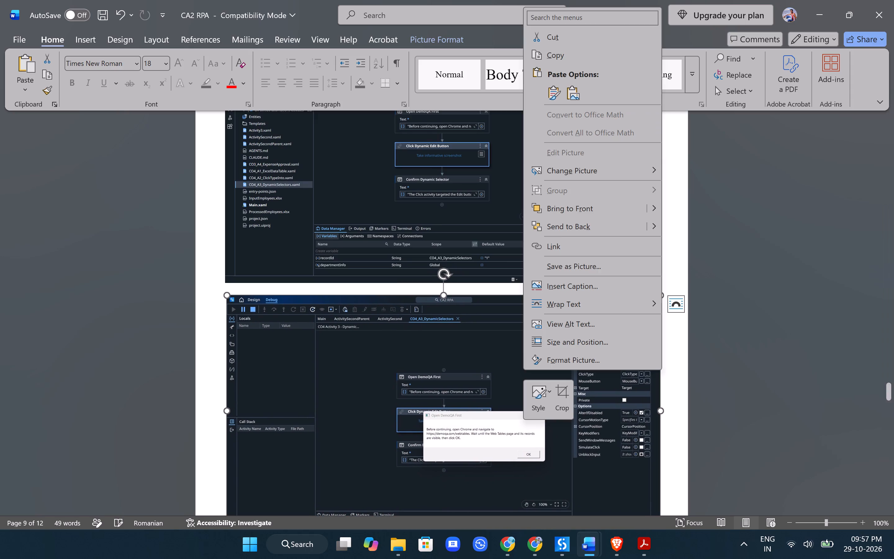
click(571, 54)
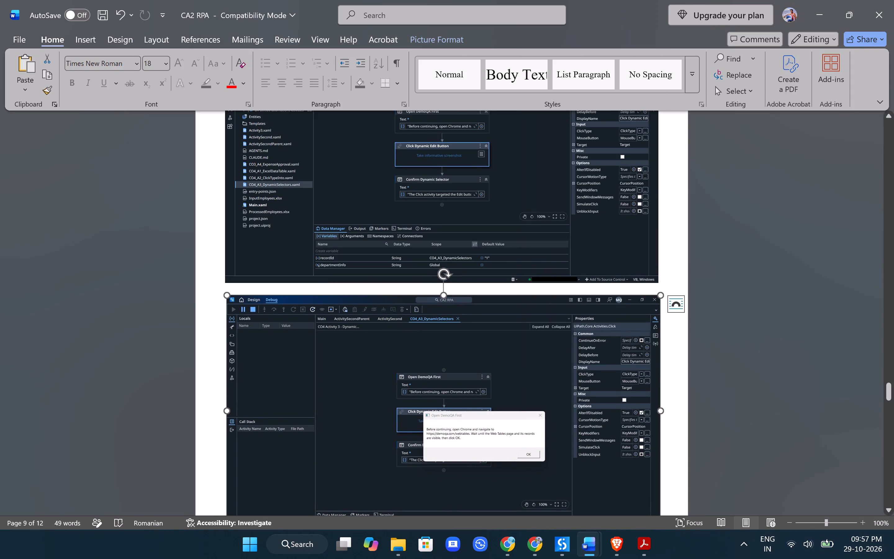
click(515, 485)
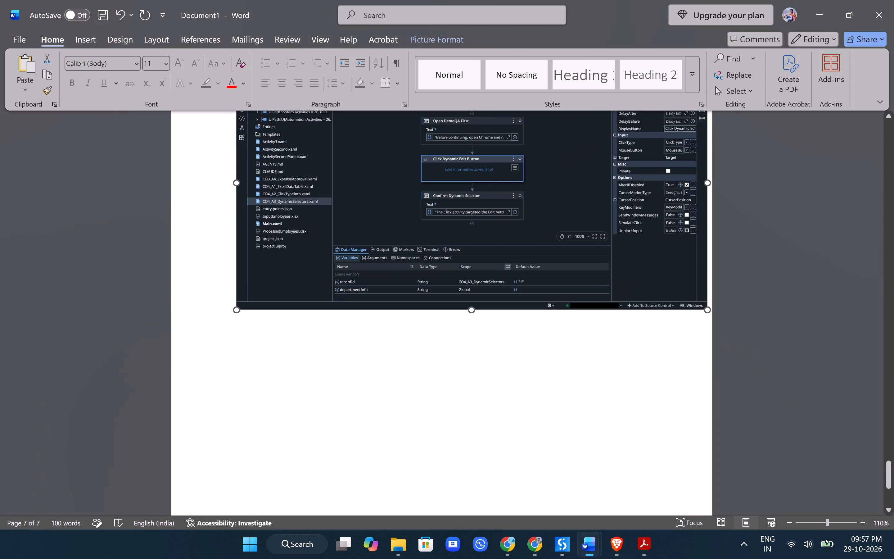
click(263, 333)
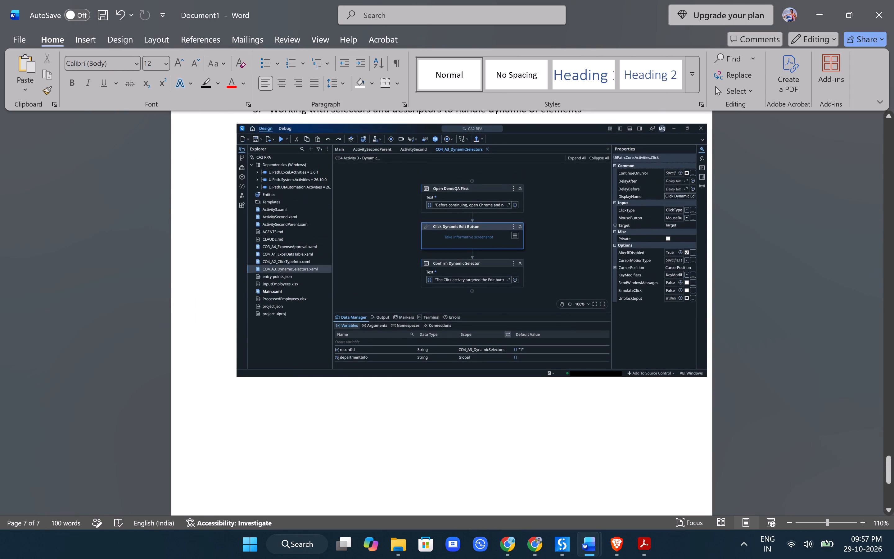
click(246, 409)
double_click(246, 409)
key(BackSpace)
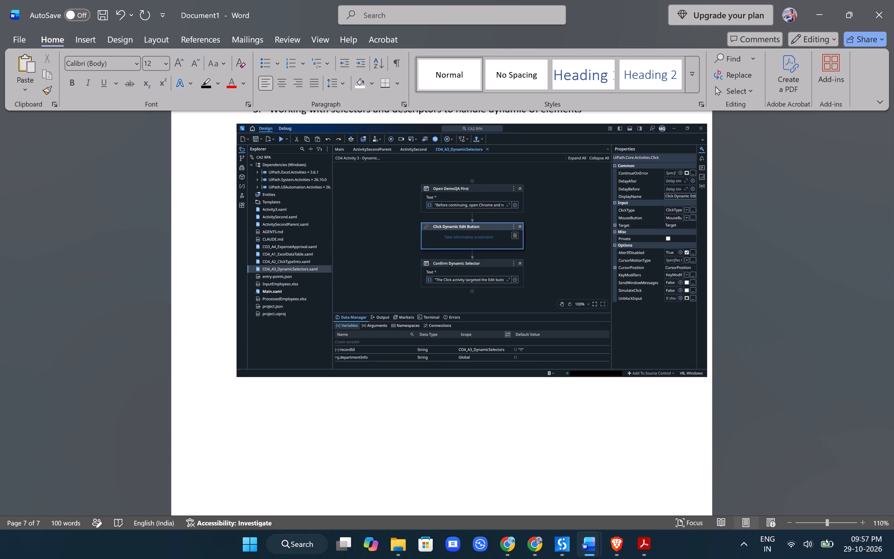
key(ctrl+v)
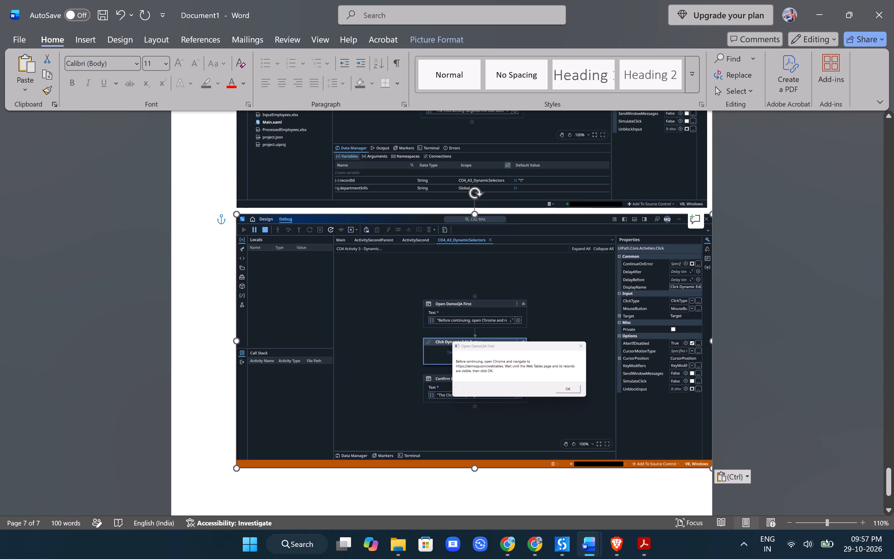
Move the Activity 3 Design view screenshot down until its status bar is hidden behind the Debug view screenshot, and deselect it.
drag(474, 206, 474, 210)
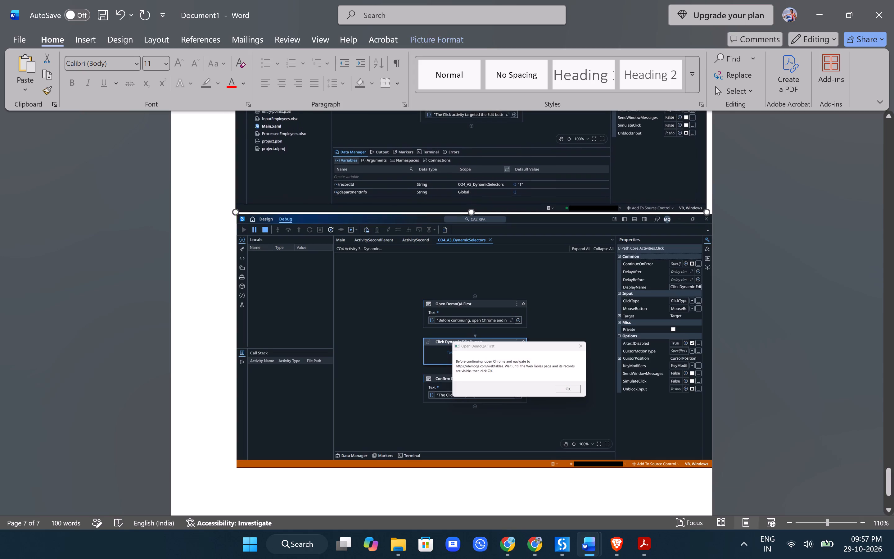
drag(474, 210, 476, 221)
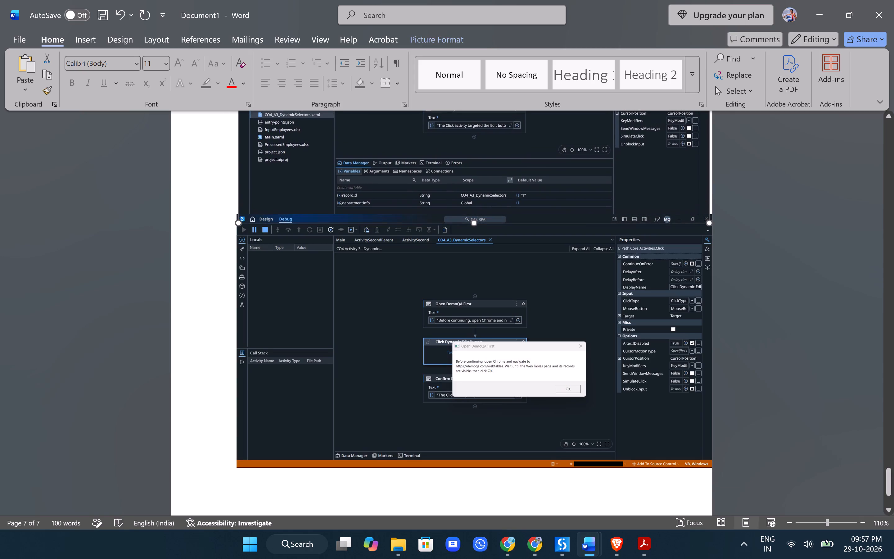
drag(476, 221, 480, 219)
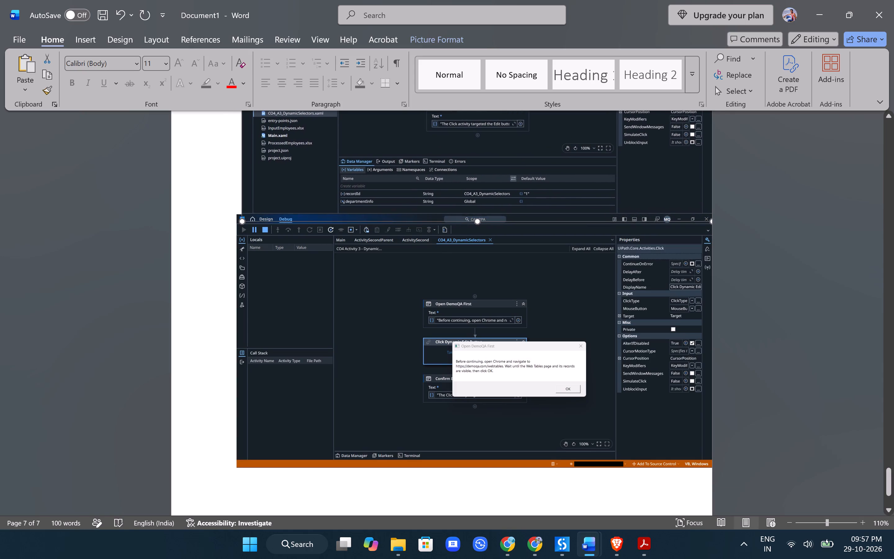
drag(480, 219, 480, 220)
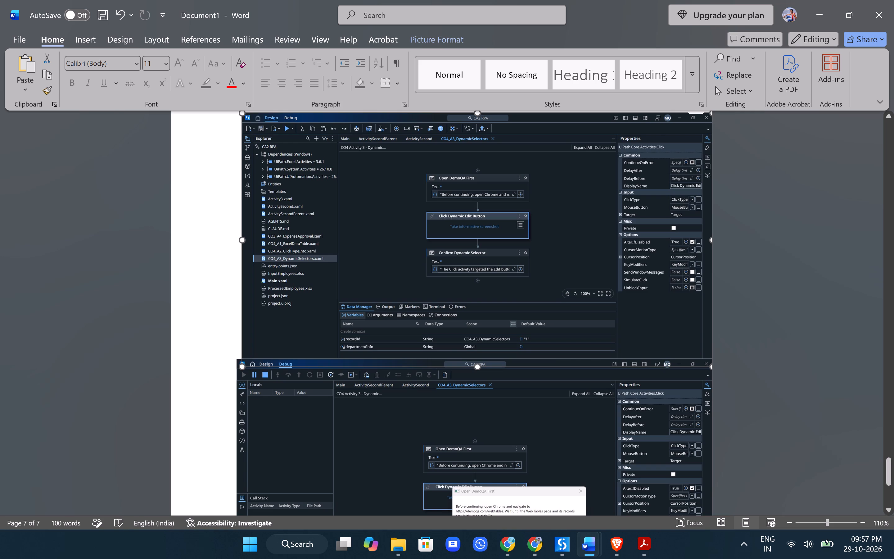
click(133, 367)
click(133, 367)
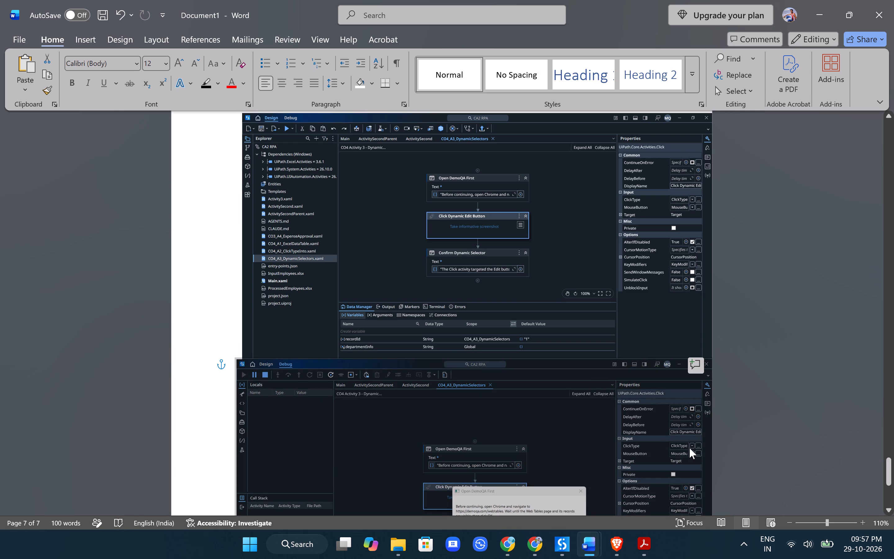
Stretch the Design view screenshot's left edge outward to line up with the Debug view screenshot below it.
click(286, 303)
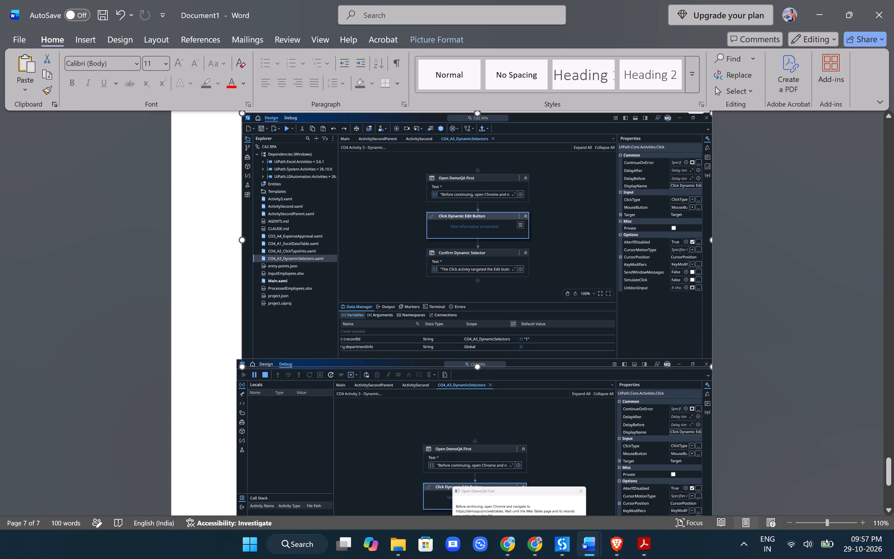
drag(242, 238, 236, 238)
scroll(483, 402, down, 1)
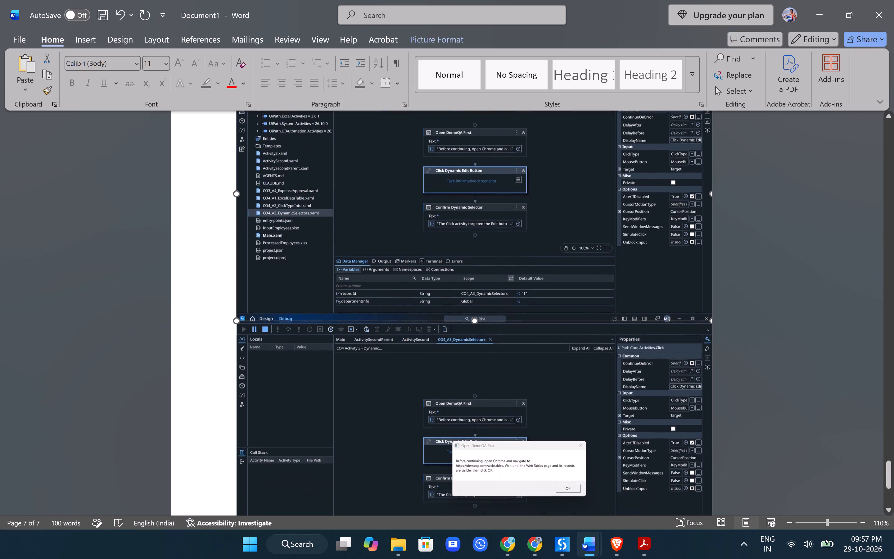
scroll(483, 402, up, 2)
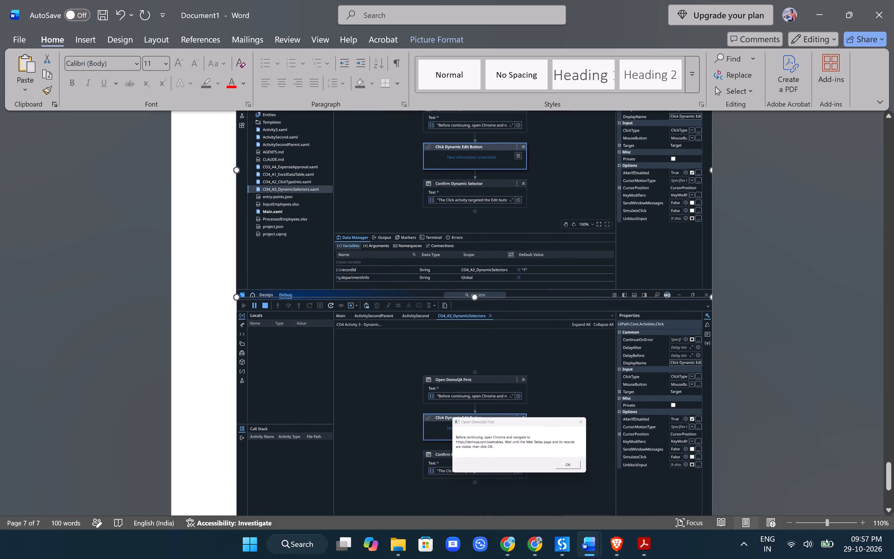
scroll(483, 402, up, 2)
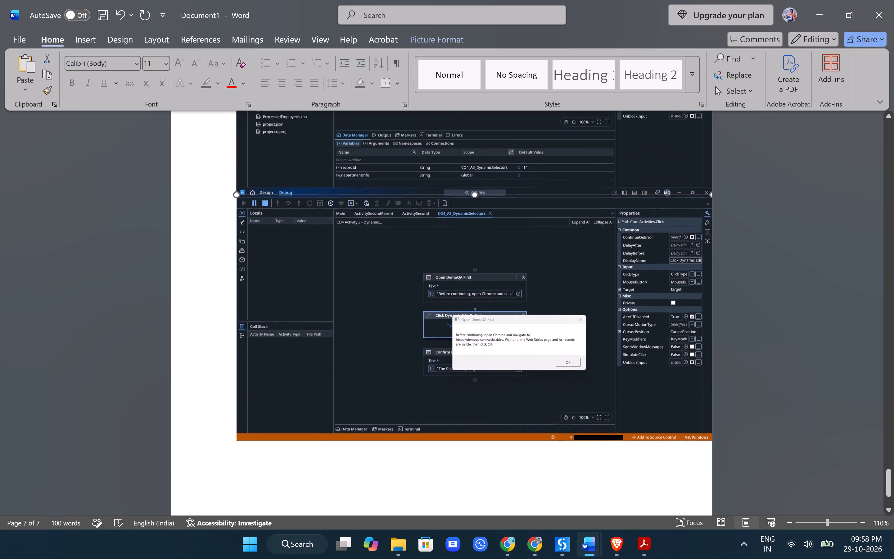
Cover the Activity 3 Debug view screenshot's orange status bar with a white, black-outlined rectangle about 0.38 cm high and 18.48 cm wide.
scroll(483, 402, up, 1)
scroll(483, 402, right, 1)
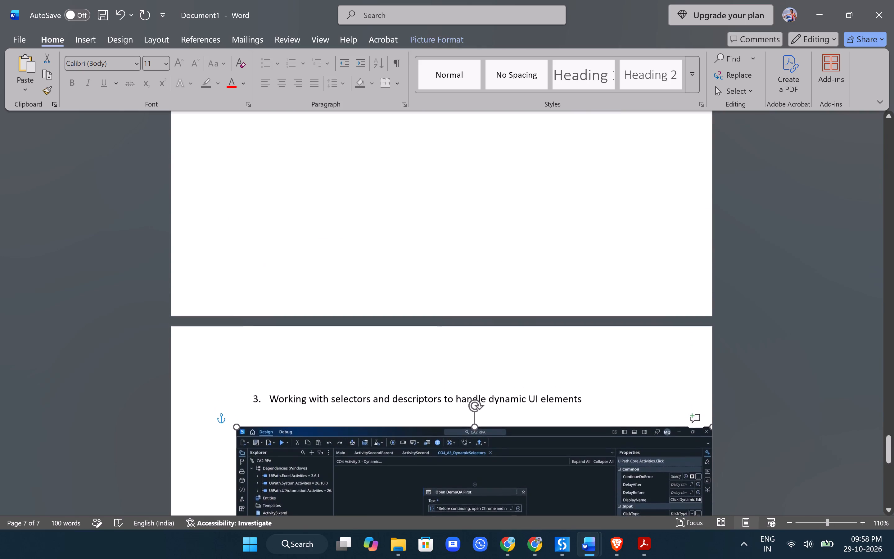
scroll(483, 402, right, 1)
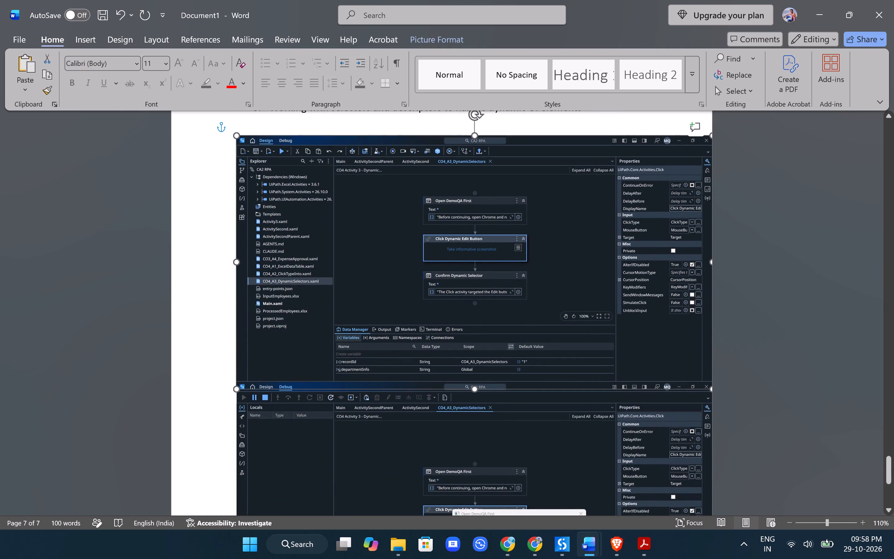
scroll(458, 384, down, 3)
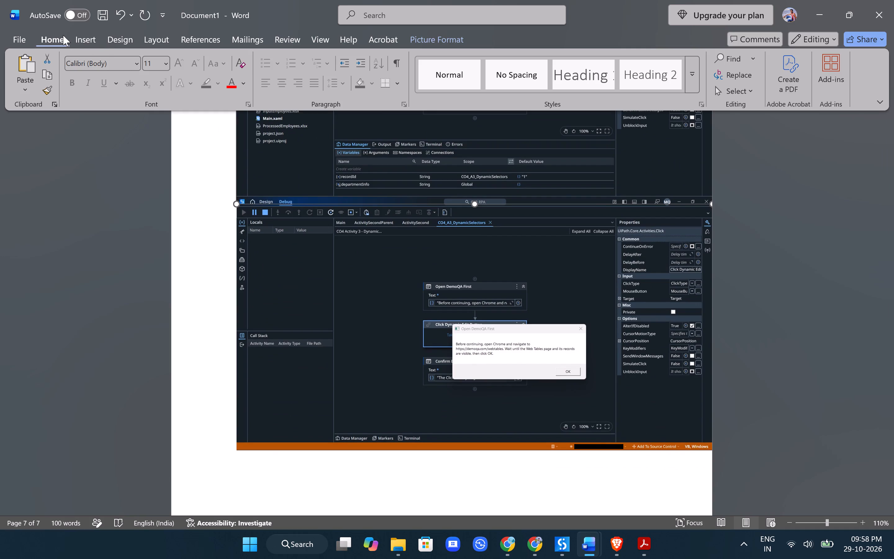
click(75, 38)
click(179, 63)
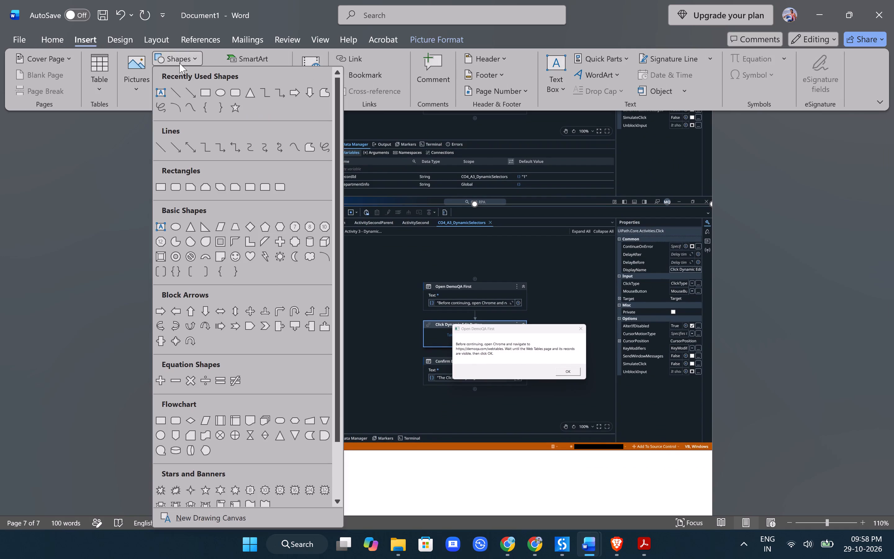
click(202, 97)
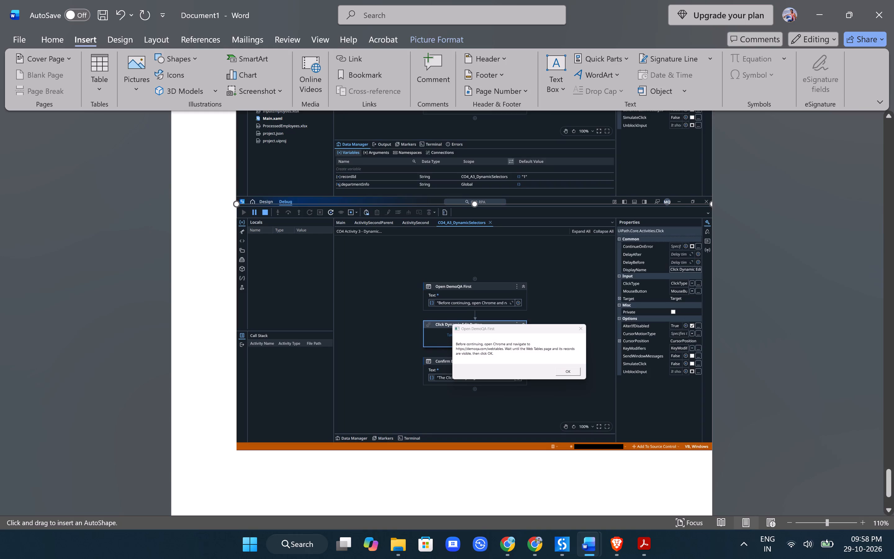
drag(237, 441, 677, 453)
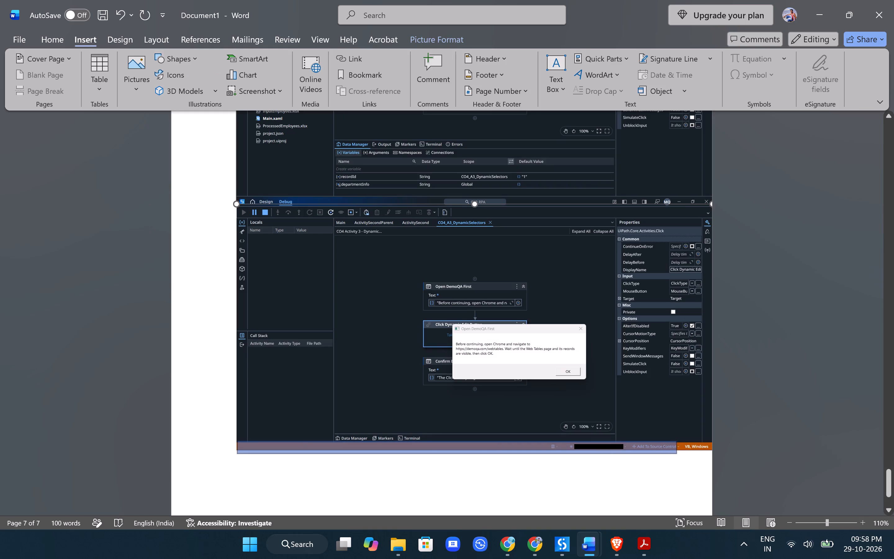
drag(677, 453, 713, 449)
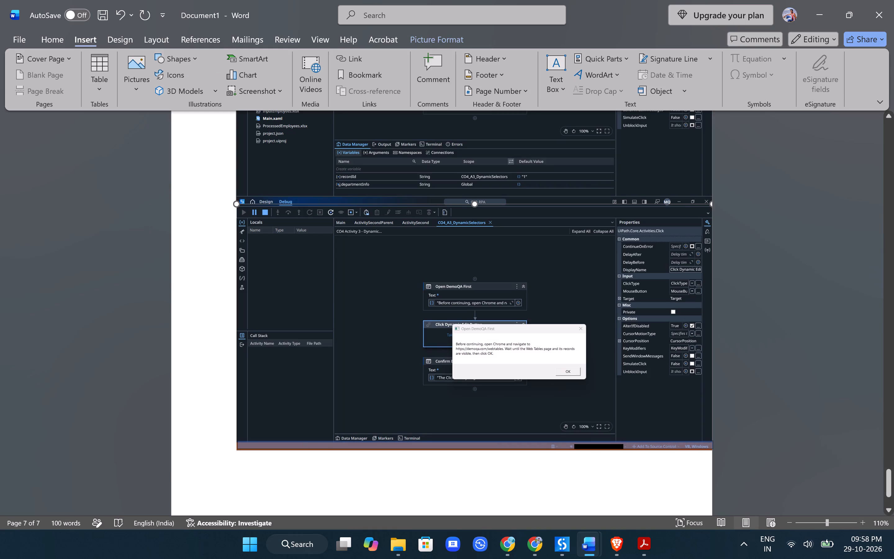
drag(713, 449, 712, 451)
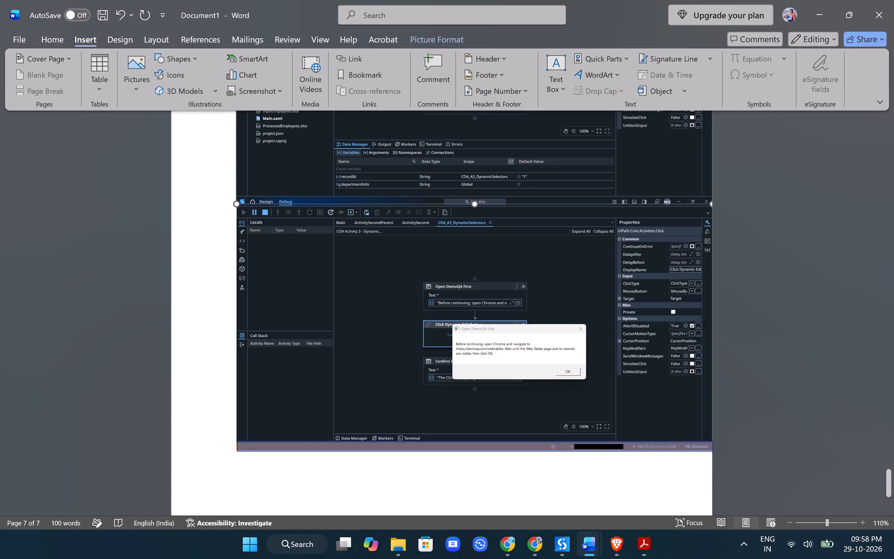
drag(712, 451, 712, 448)
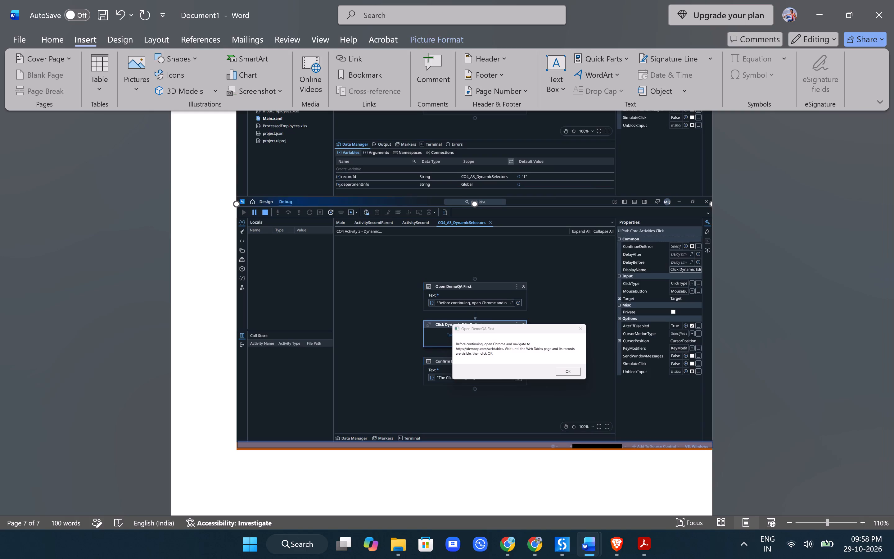
drag(712, 448, 711, 450)
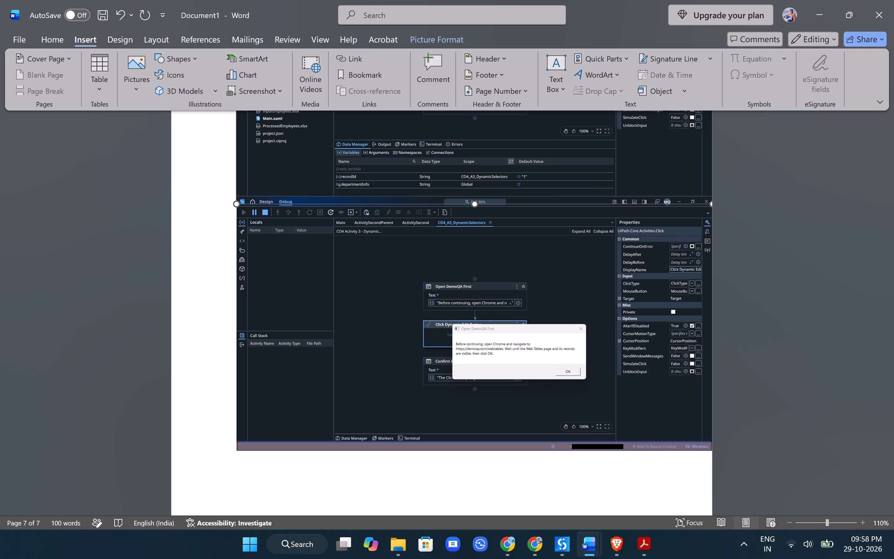
drag(711, 450, 714, 450)
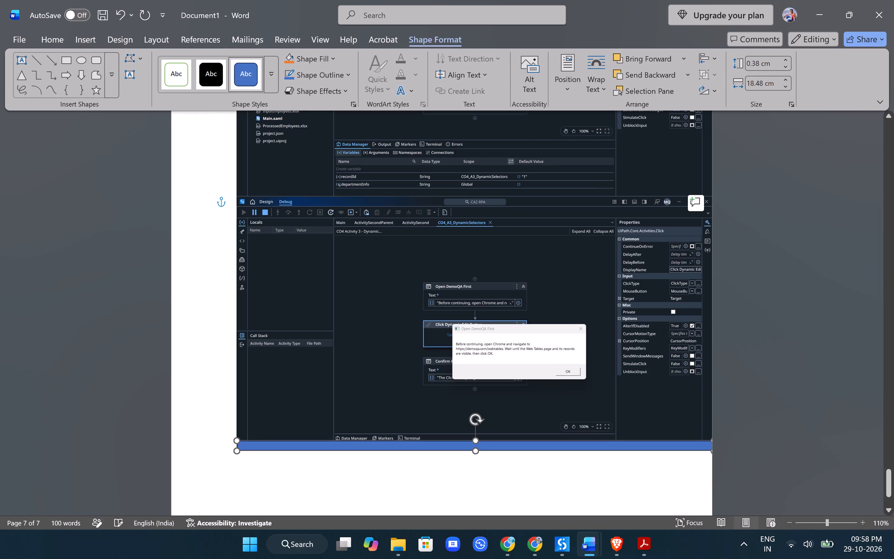
click(264, 88)
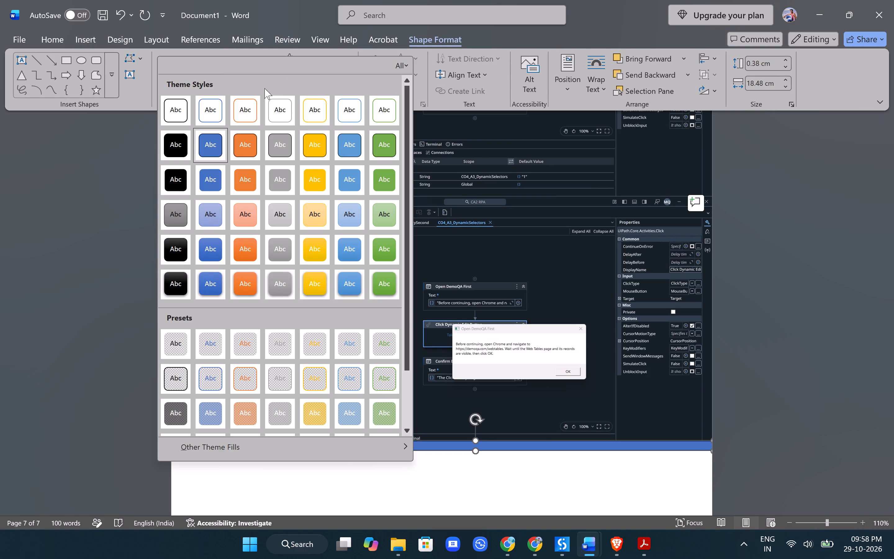
click(167, 111)
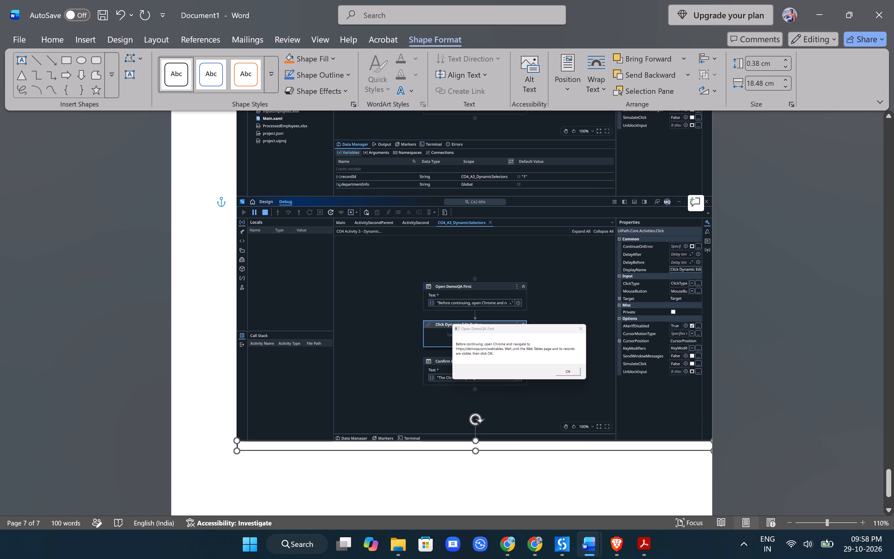
Place the text cursor just below the covered Debug view screenshot and insert a page break there.
scroll(217, 434, up, 1)
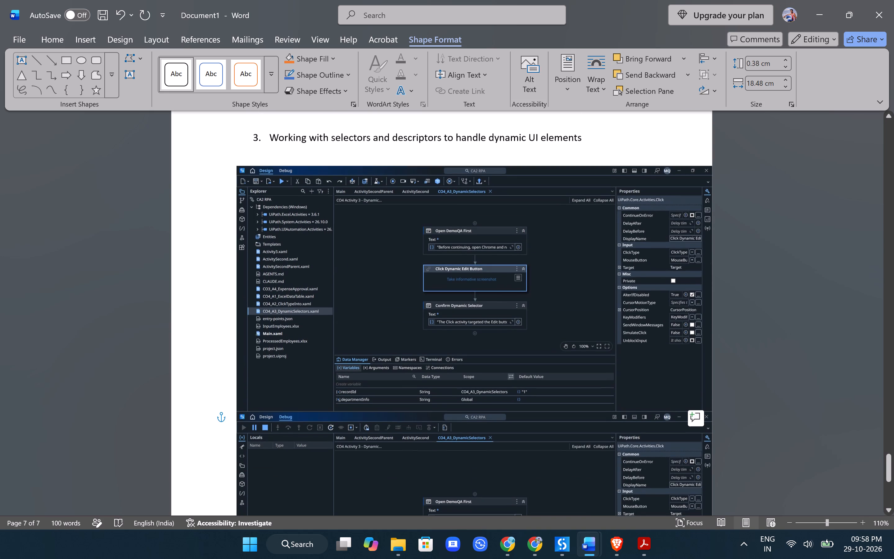
scroll(217, 434, down, 7)
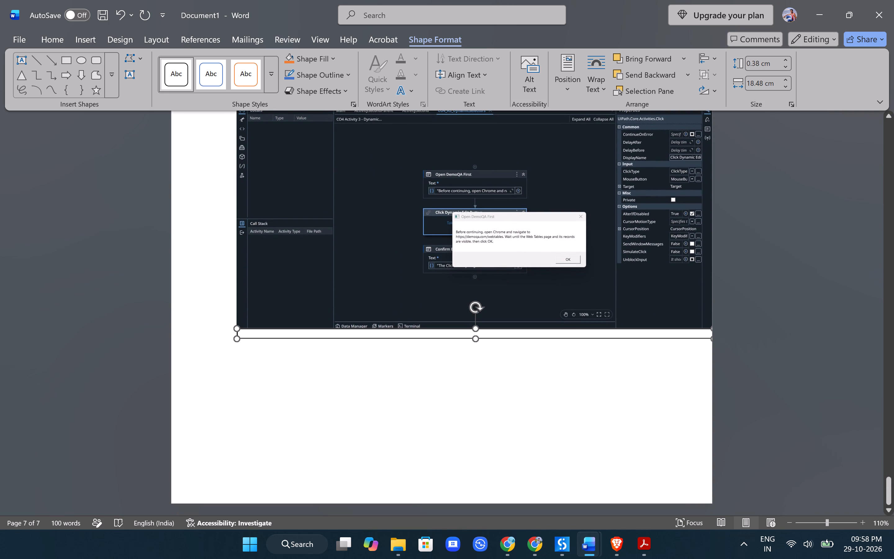
click(246, 365)
click(245, 385)
double_click(245, 385)
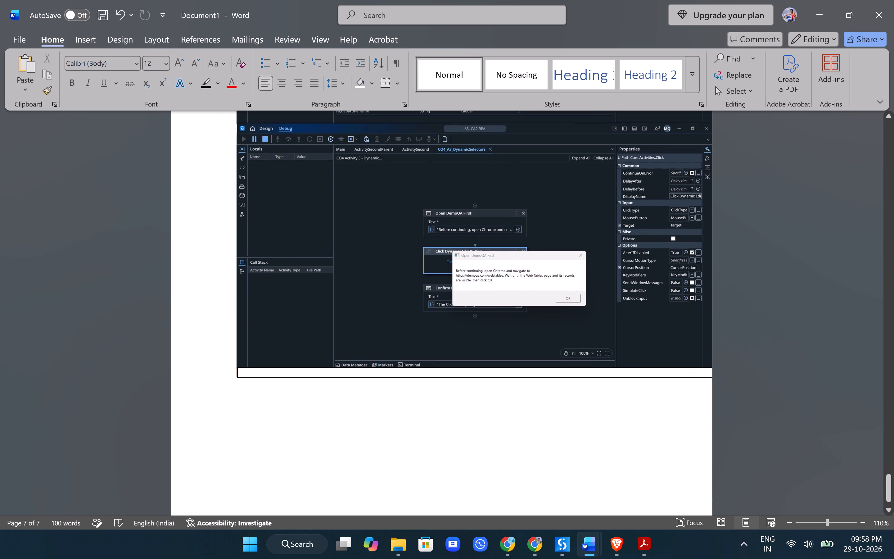
click(245, 385)
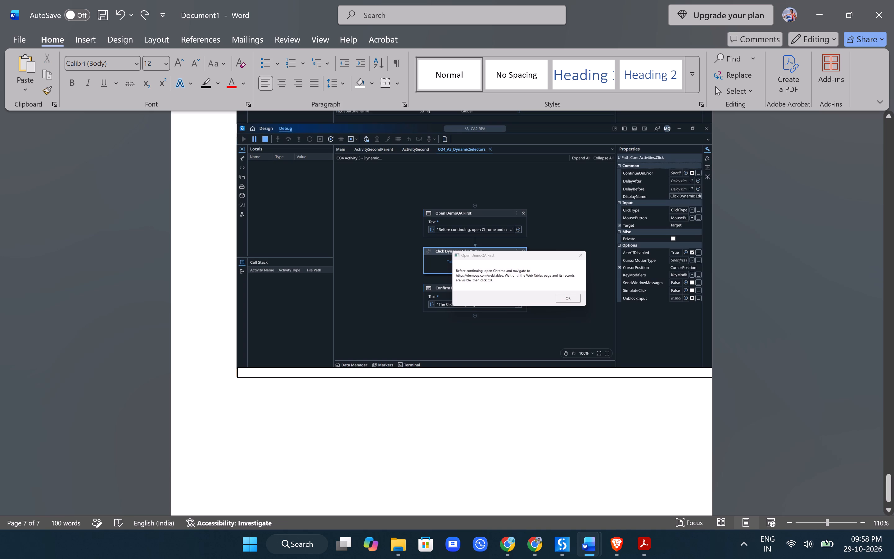
click(245, 392)
click(245, 392)
double_click(245, 392)
key(ctrl+Return)
Review the earlier CO3 and CO4 pages and the item 3 screenshots, returning to the new blank page.
scroll(313, 410, down, 2)
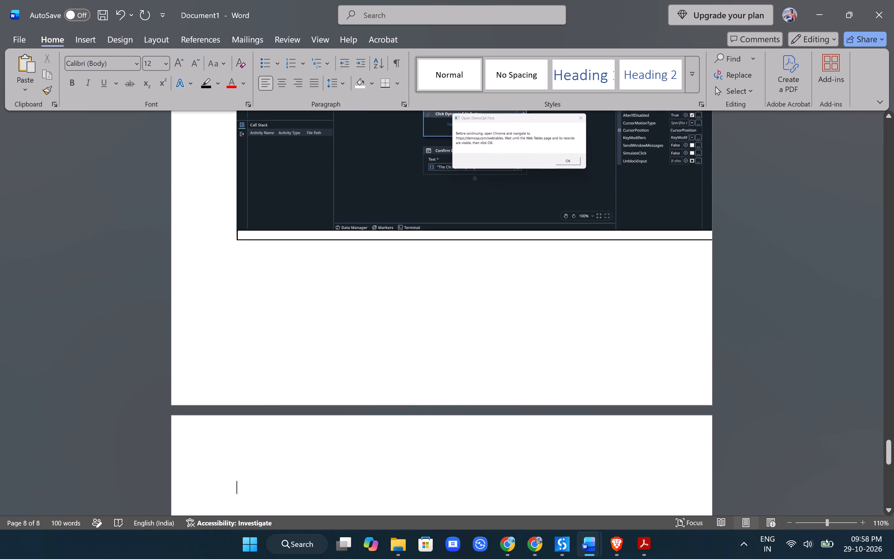
scroll(313, 410, down, 2)
scroll(313, 410, up, 6)
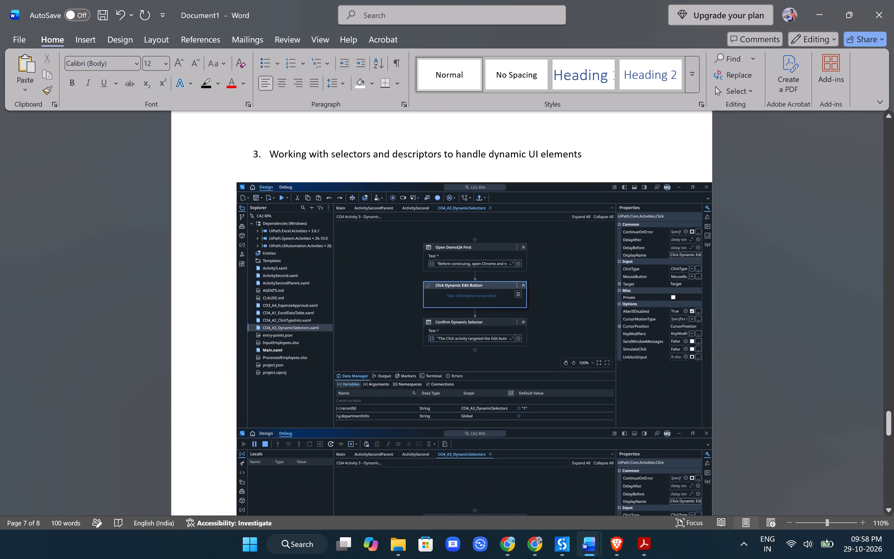
scroll(313, 410, up, 5)
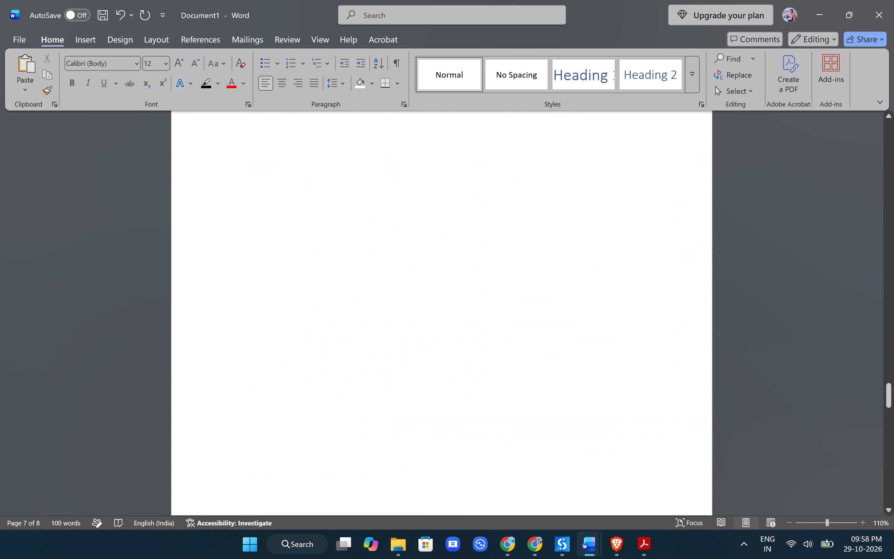
scroll(313, 410, up, 7)
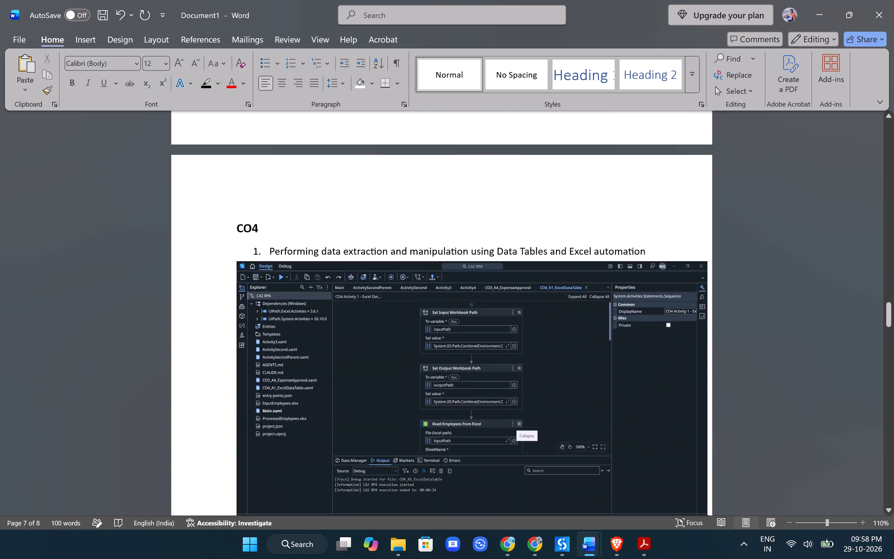
scroll(313, 410, up, 4)
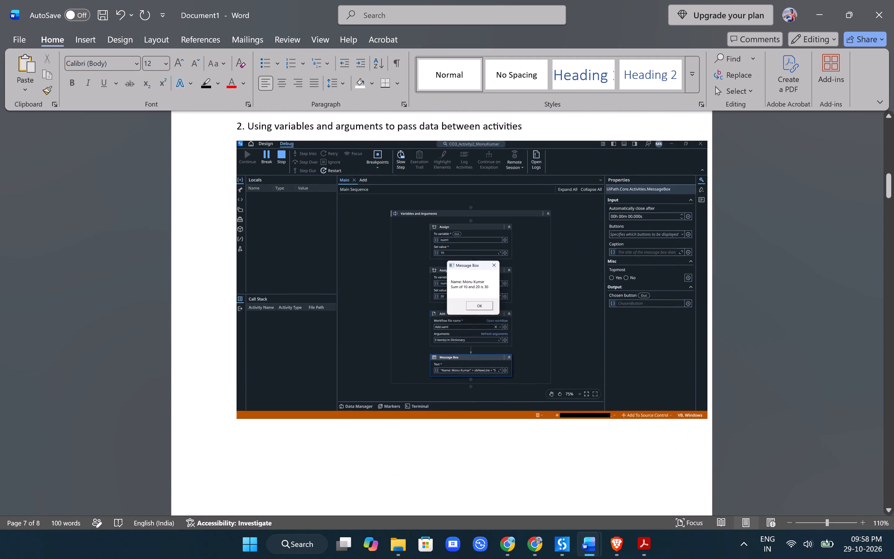
scroll(313, 410, down, 20)
scroll(313, 410, down, 20)
scroll(313, 410, down, 6)
scroll(313, 410, up, 20)
scroll(313, 410, down, 20)
scroll(313, 410, down, 20)
scroll(313, 410, down, 19)
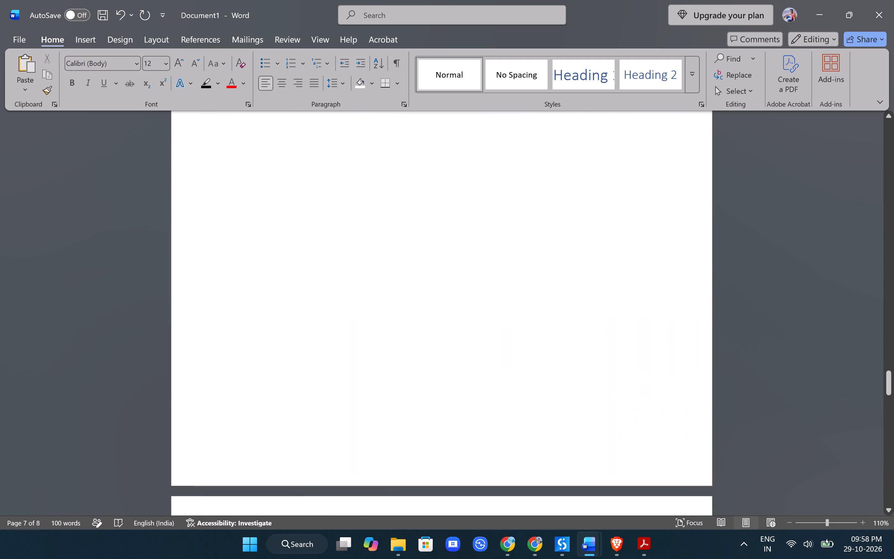
scroll(313, 410, down, 7)
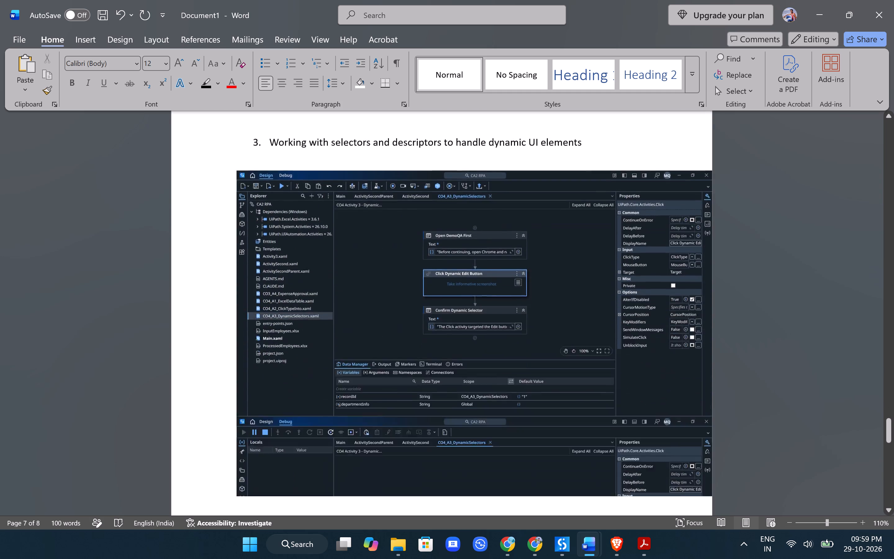
scroll(313, 410, down, 2)
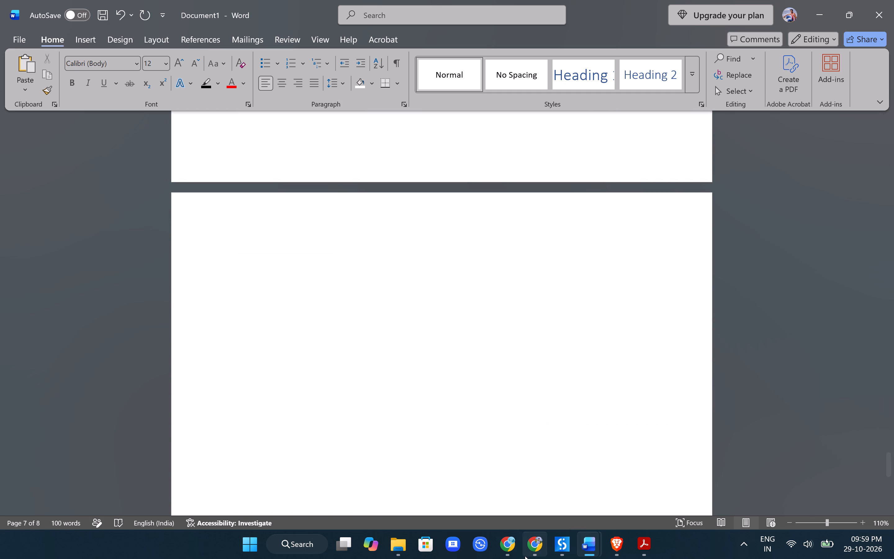
Copy the CO4 item 4 heading, "Case Study: Building an end-to-end automation for data entry from Excel to a web application", from Moodle onto Document1's blank page as numbered item 4.
click(509, 555)
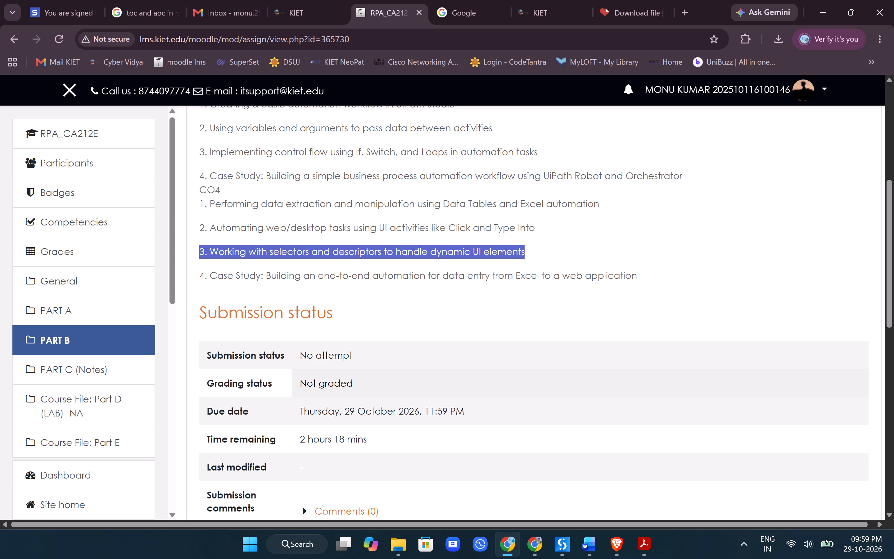
drag(202, 275, 473, 289)
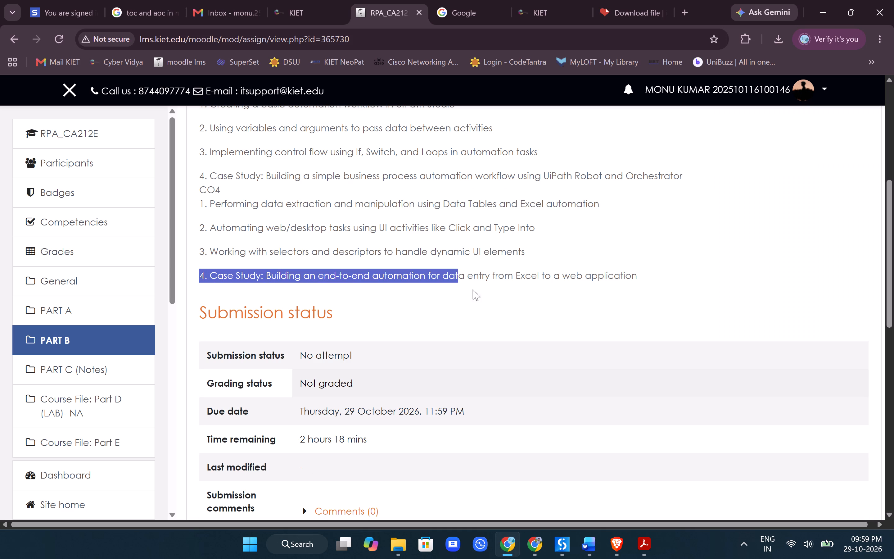
drag(473, 289, 639, 283)
key(ctrl+c)
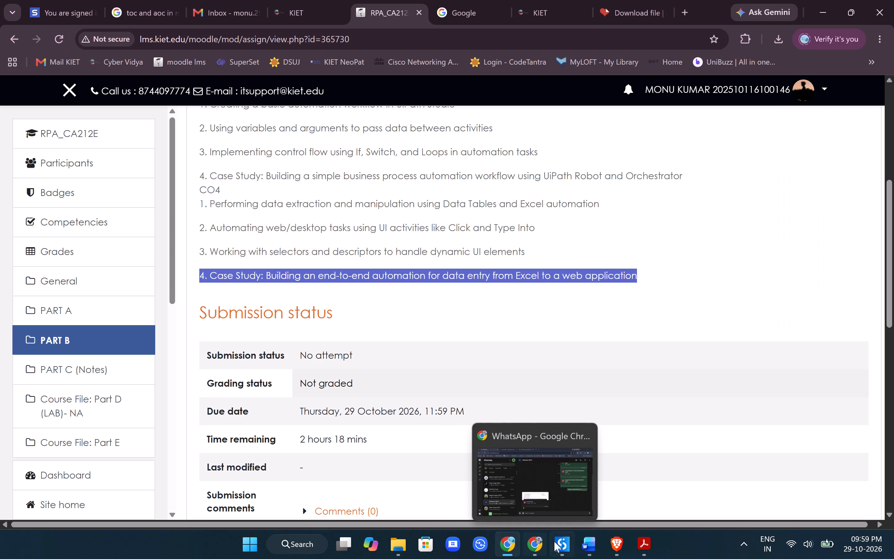
click(587, 541)
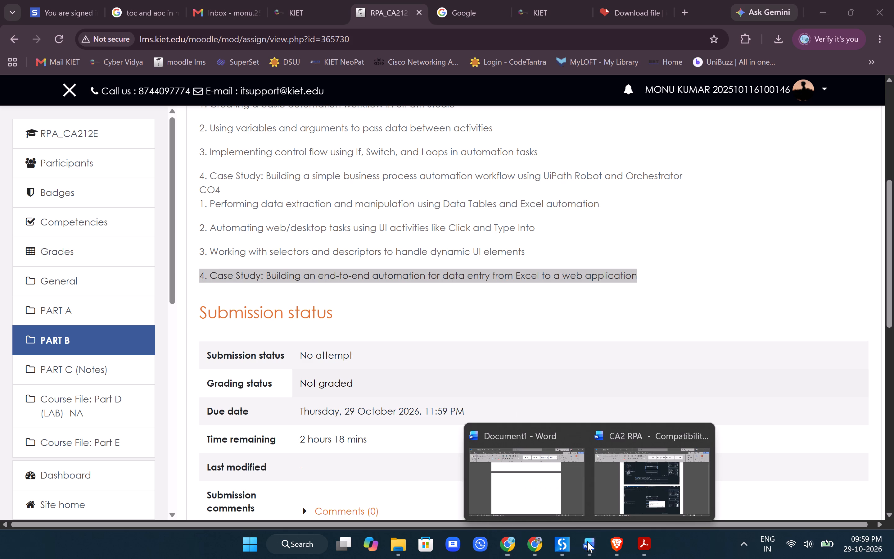
click(529, 497)
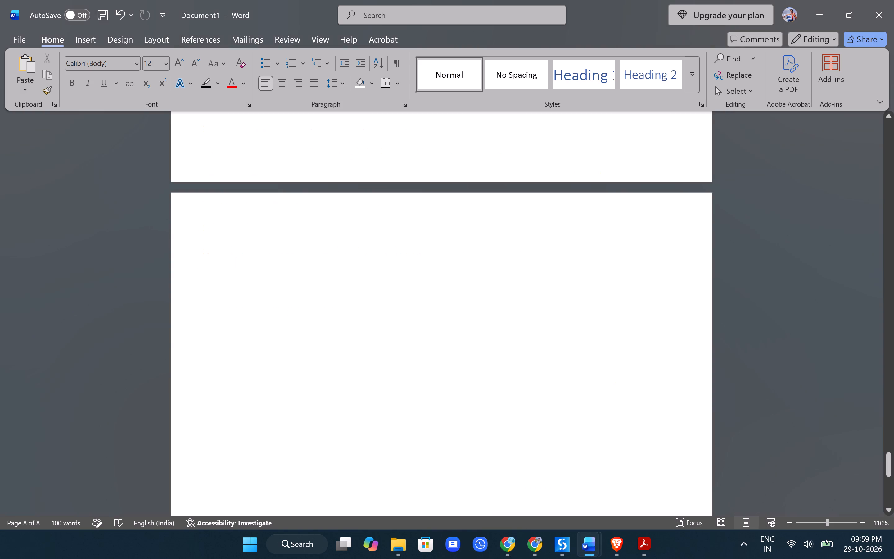
key(ctrl+v)
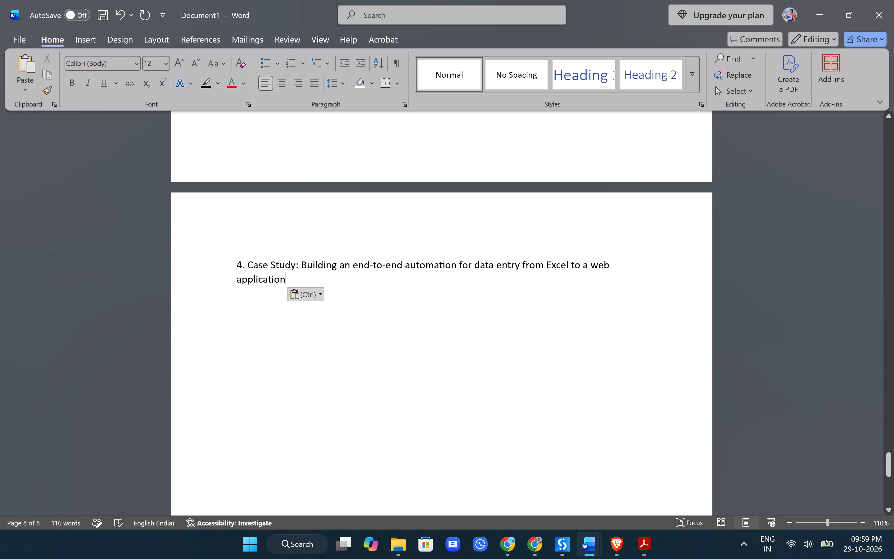
key(Return)
key(BackSpace)
key(BackSpace)
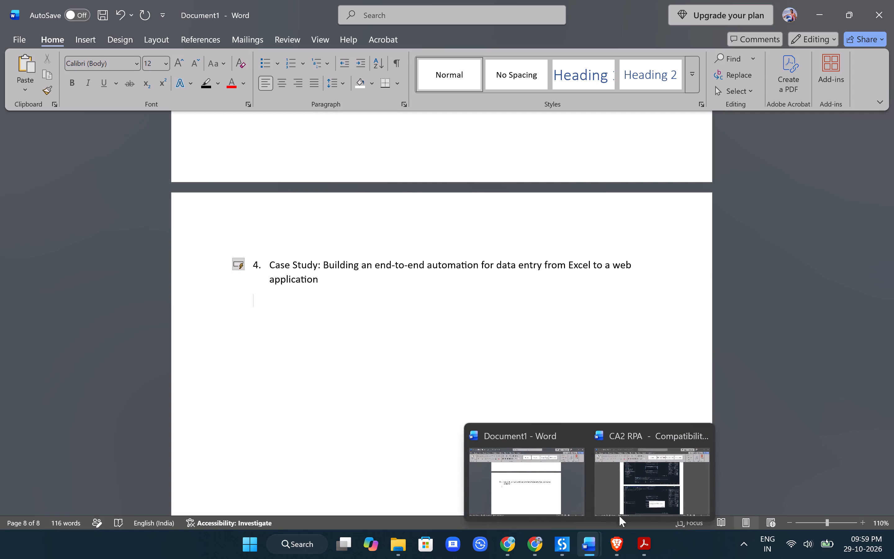
Switch to the CA2 RPA document and review its Activity 3 and Activity 4 screenshots, ending at the ToolsQA Web Tables image.
click(665, 497)
scroll(433, 395, down, 4)
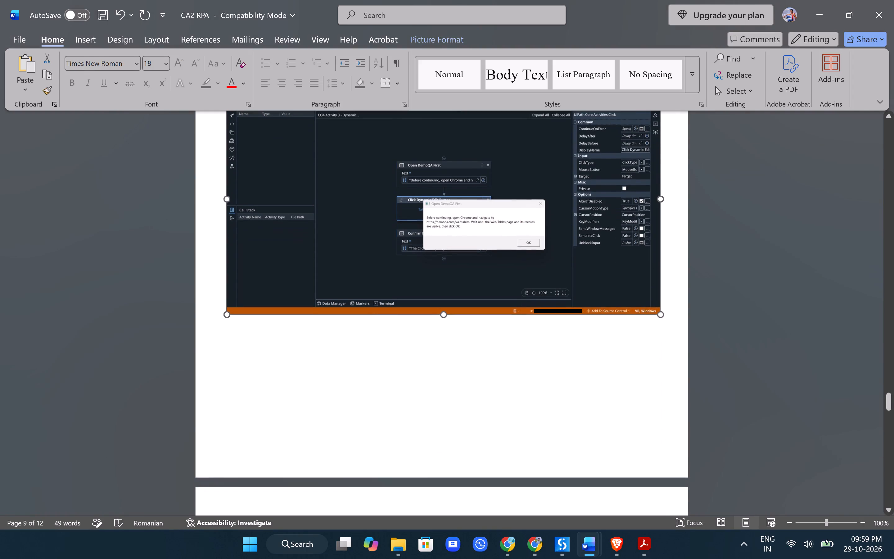
scroll(433, 395, down, 3)
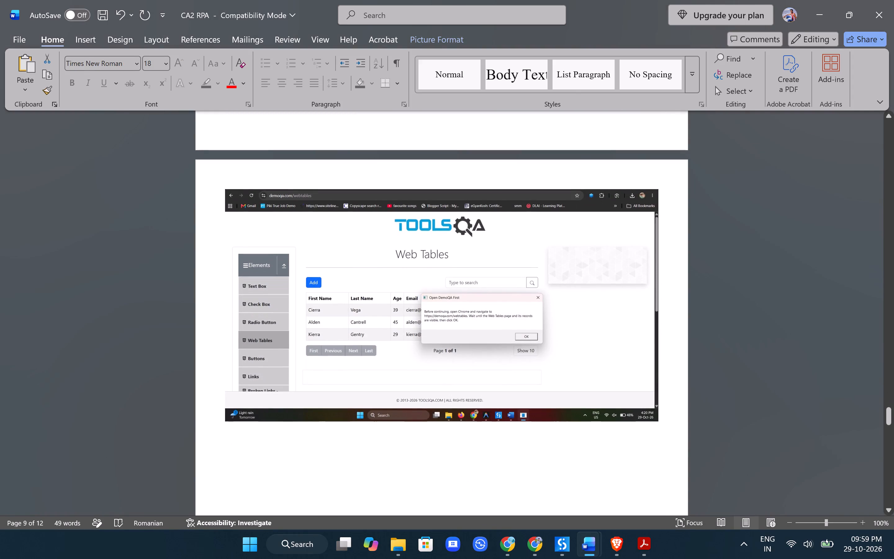
scroll(433, 395, down, 5)
scroll(433, 395, up, 1)
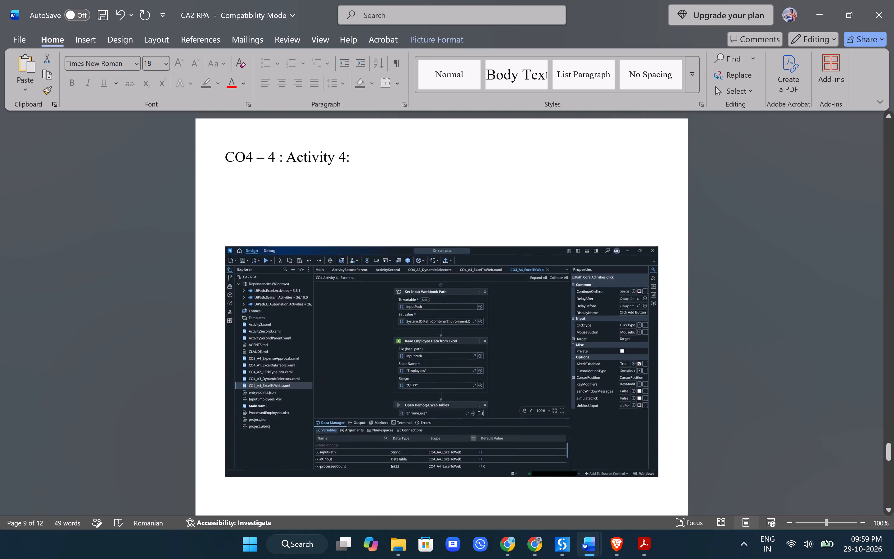
scroll(433, 395, up, 1)
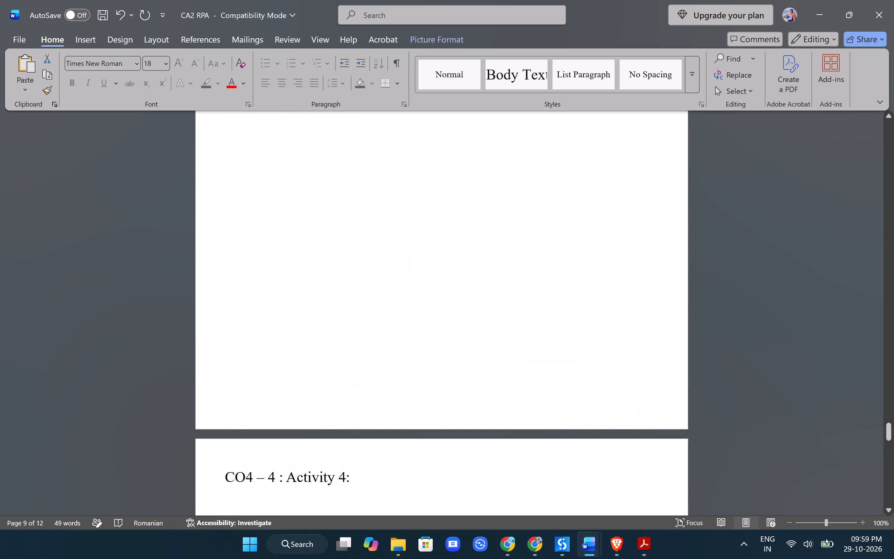
scroll(433, 395, up, 2)
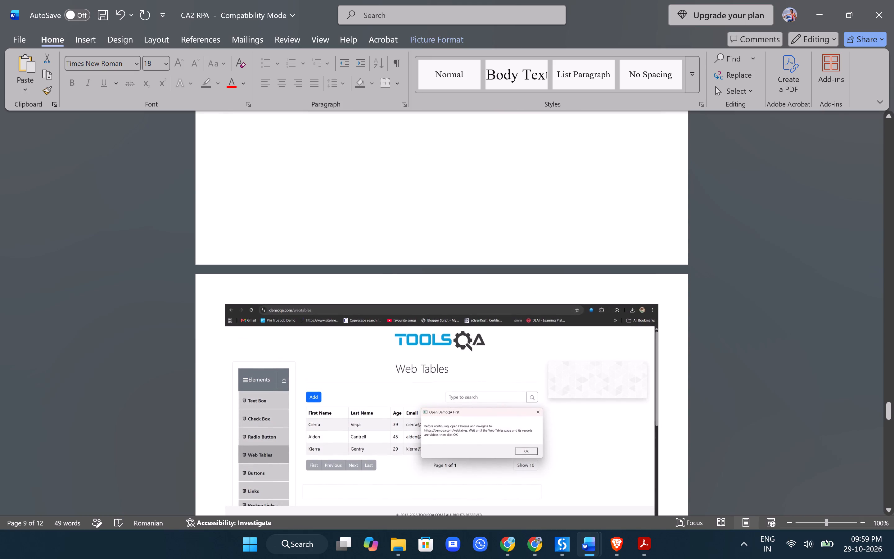
scroll(433, 395, up, 3)
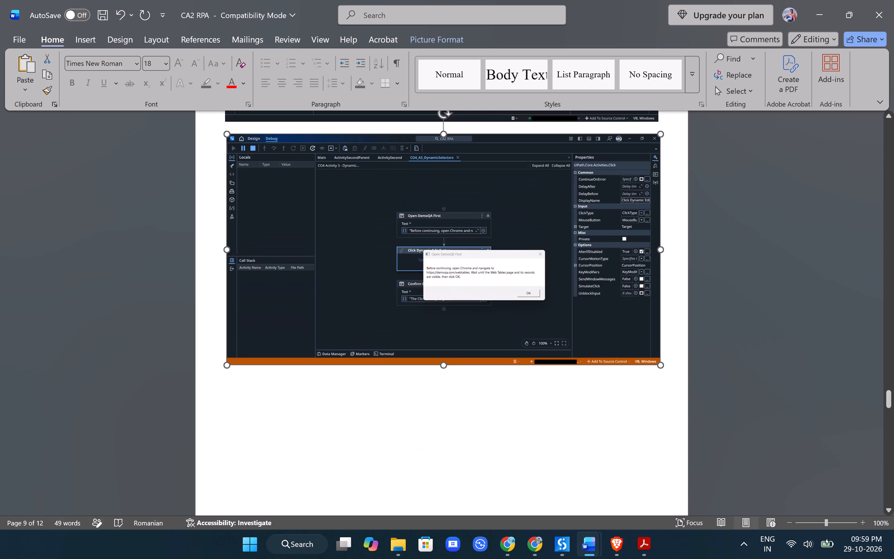
scroll(433, 395, down, 6)
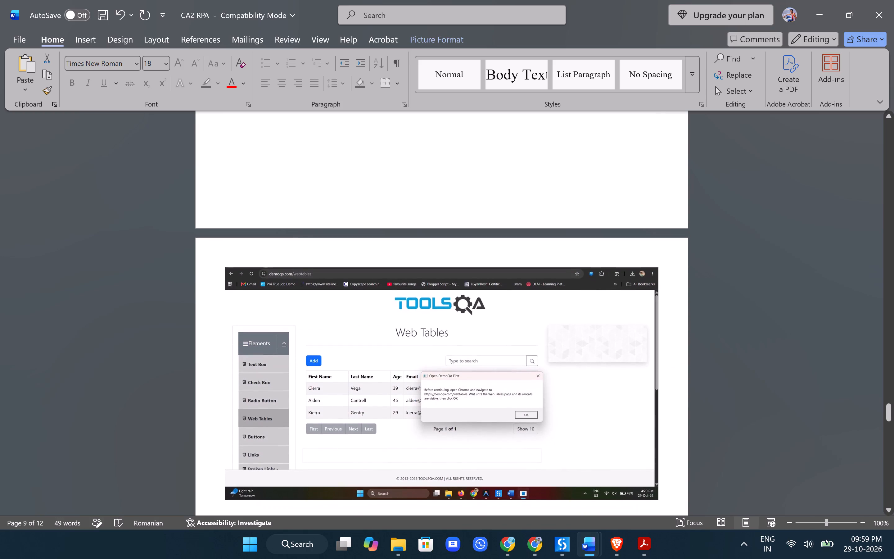
scroll(433, 395, down, 1)
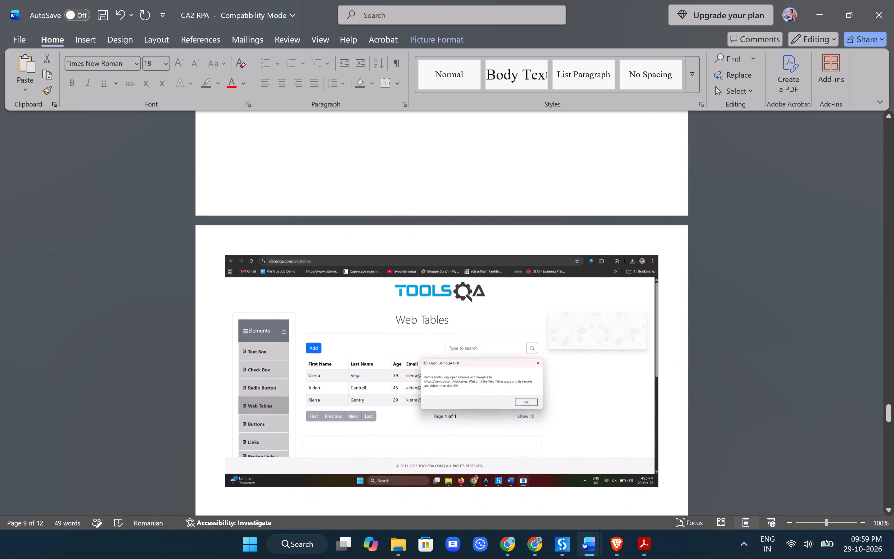
scroll(433, 395, down, 1)
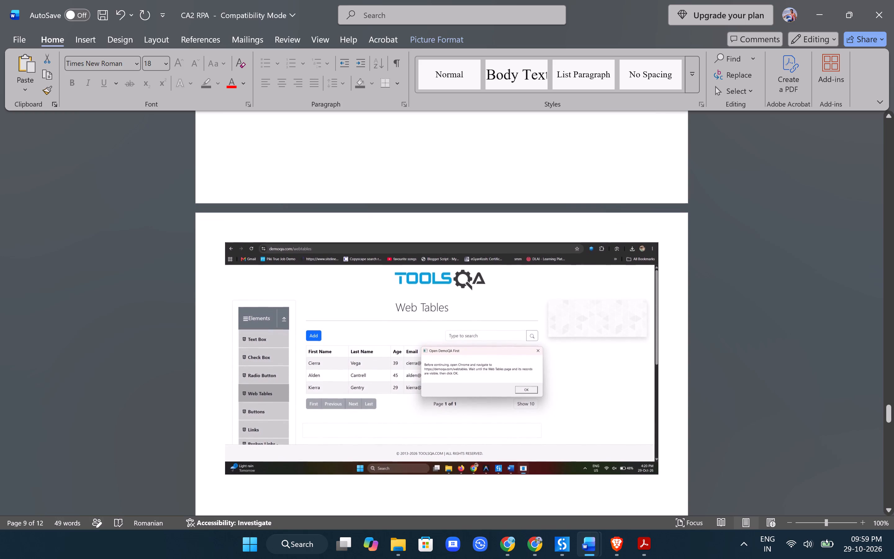
scroll(433, 395, down, 2)
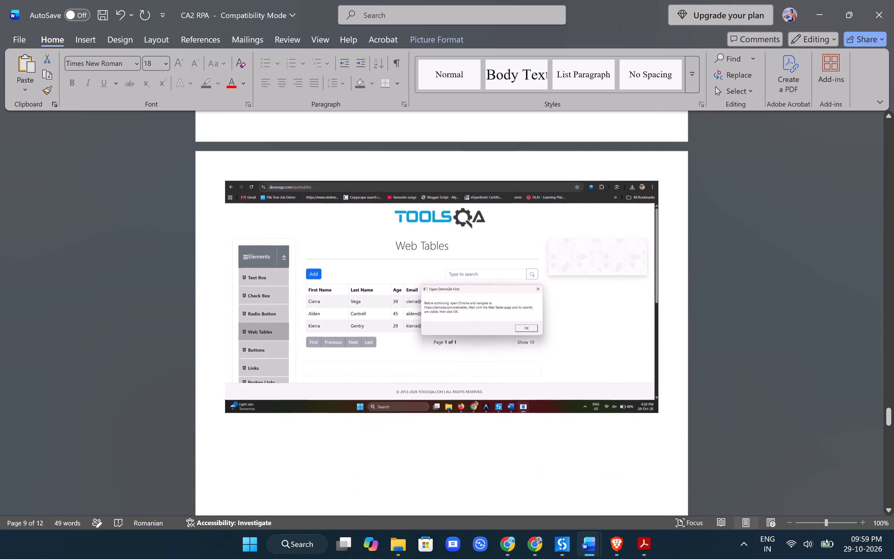
scroll(433, 395, down, 1)
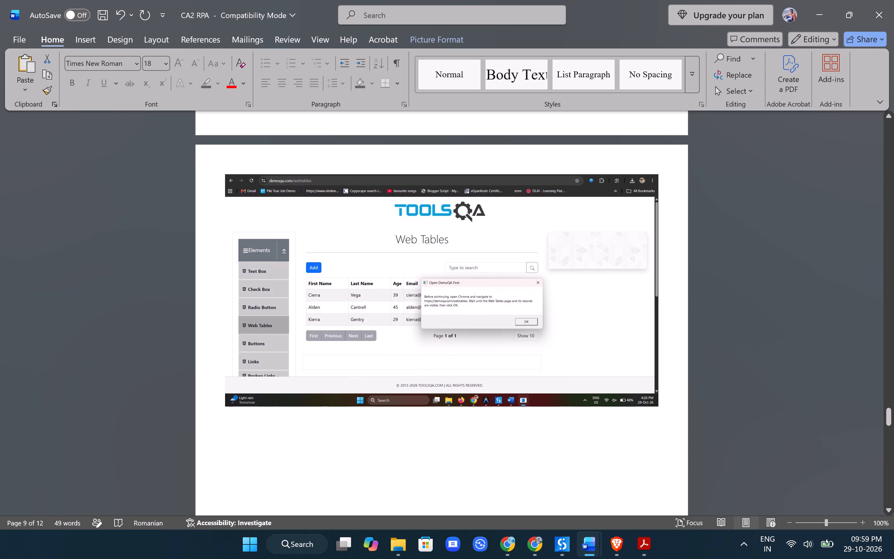
Capture a screen snip of the Web Tables page image, excluding its browser bars and taskbar.
key(shift+super+s)
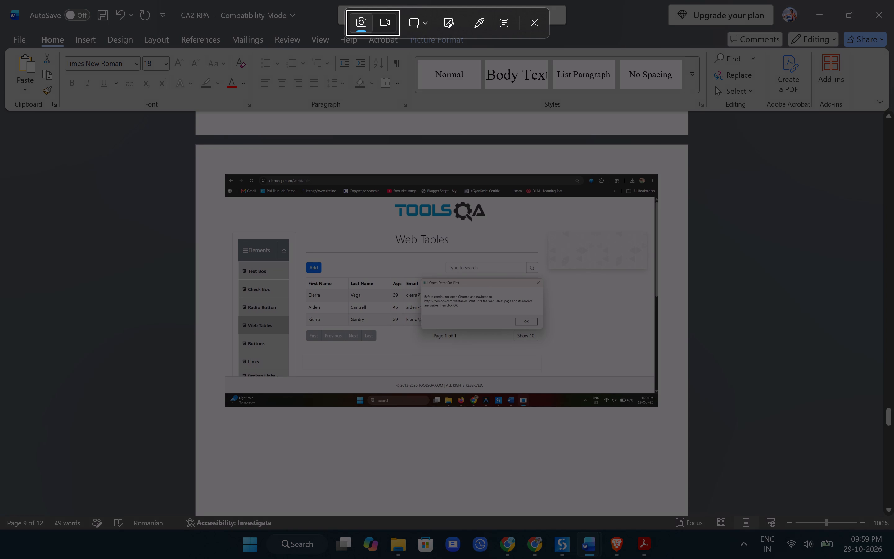
drag(229, 198, 641, 391)
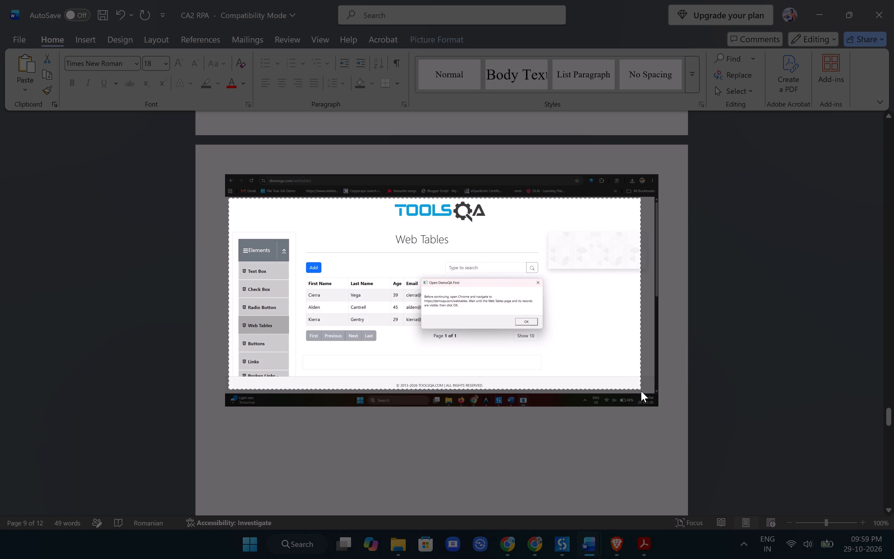
drag(641, 391, 653, 390)
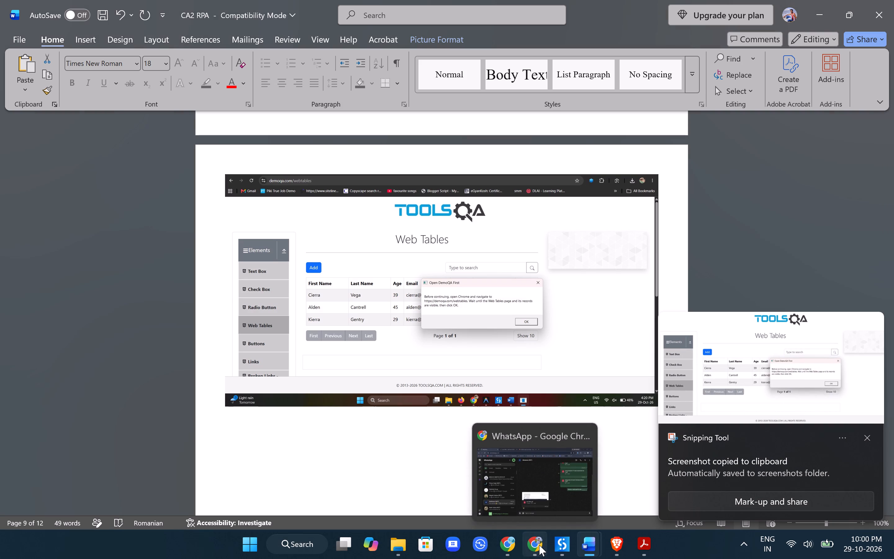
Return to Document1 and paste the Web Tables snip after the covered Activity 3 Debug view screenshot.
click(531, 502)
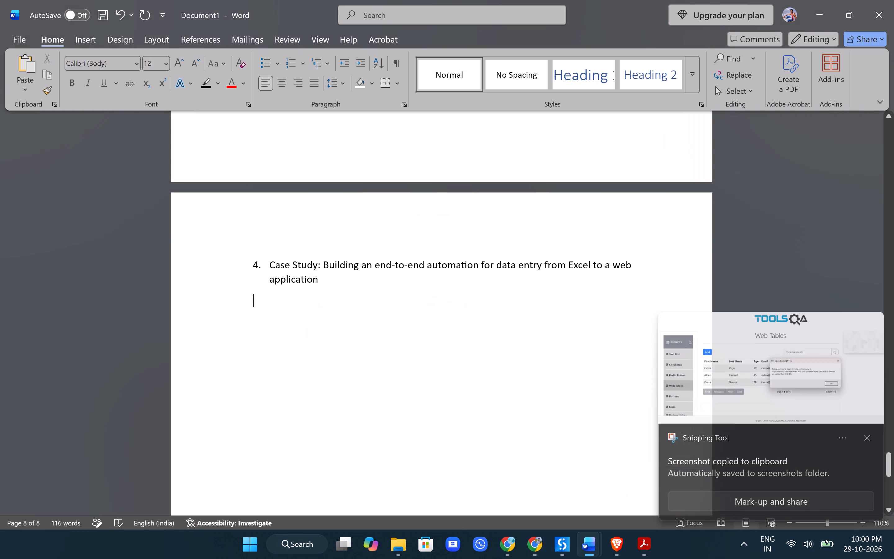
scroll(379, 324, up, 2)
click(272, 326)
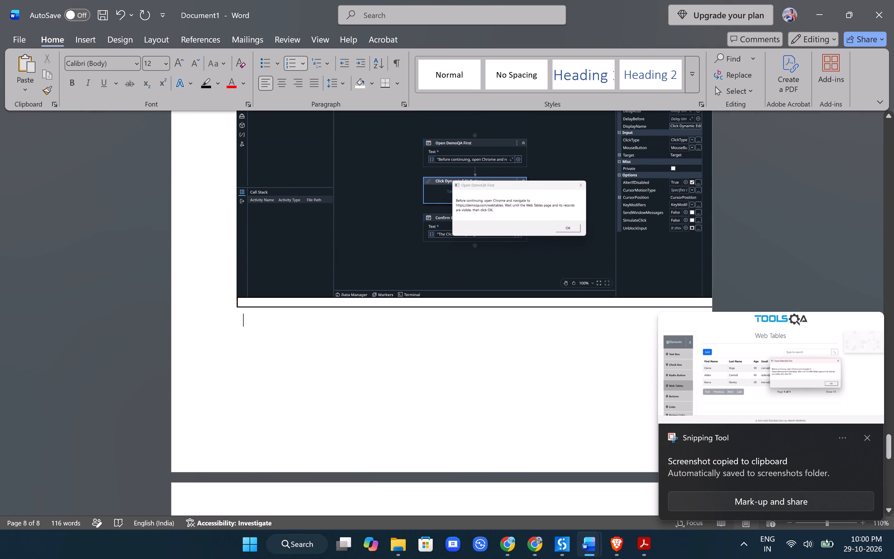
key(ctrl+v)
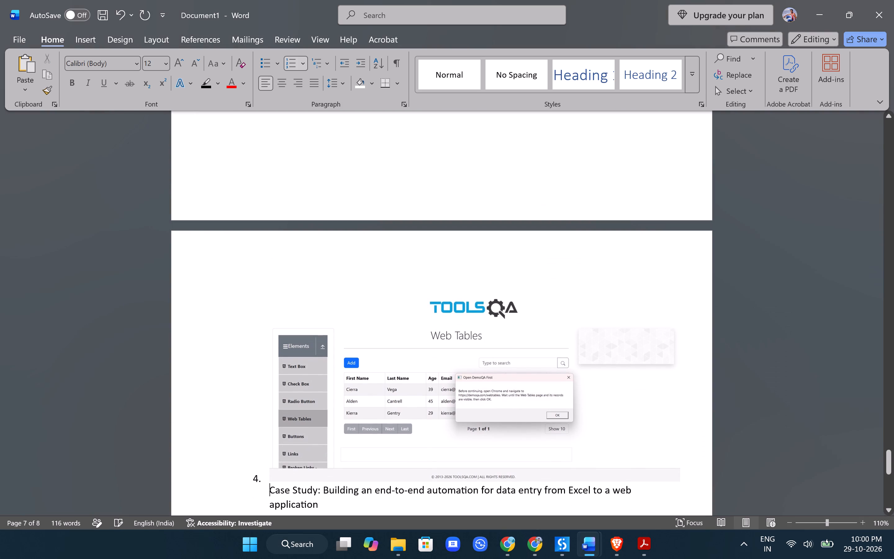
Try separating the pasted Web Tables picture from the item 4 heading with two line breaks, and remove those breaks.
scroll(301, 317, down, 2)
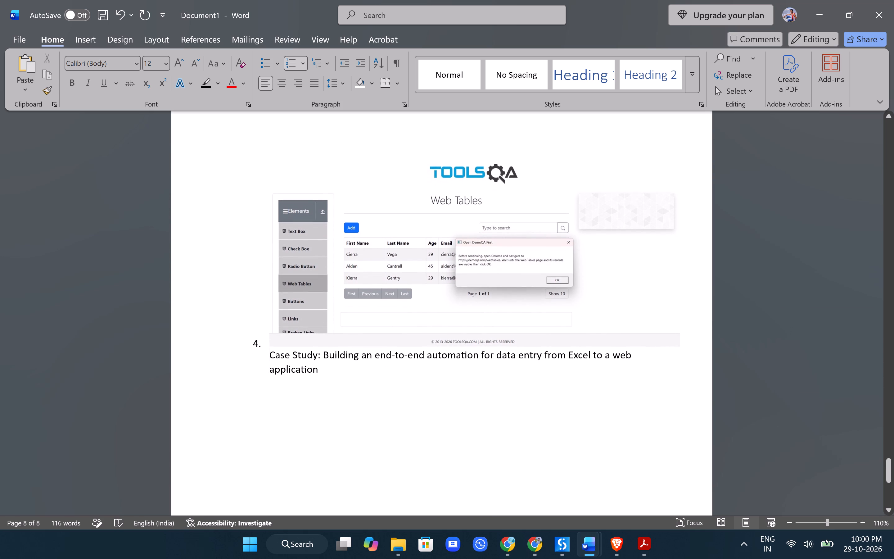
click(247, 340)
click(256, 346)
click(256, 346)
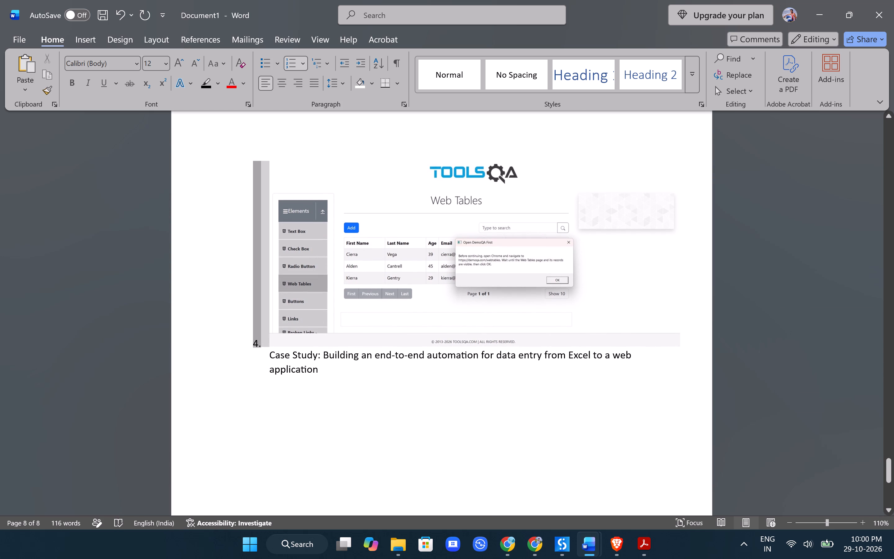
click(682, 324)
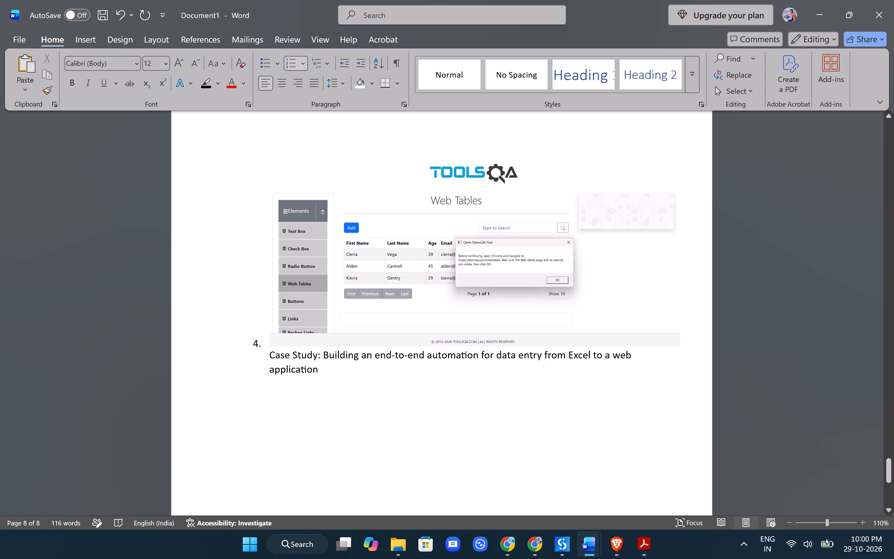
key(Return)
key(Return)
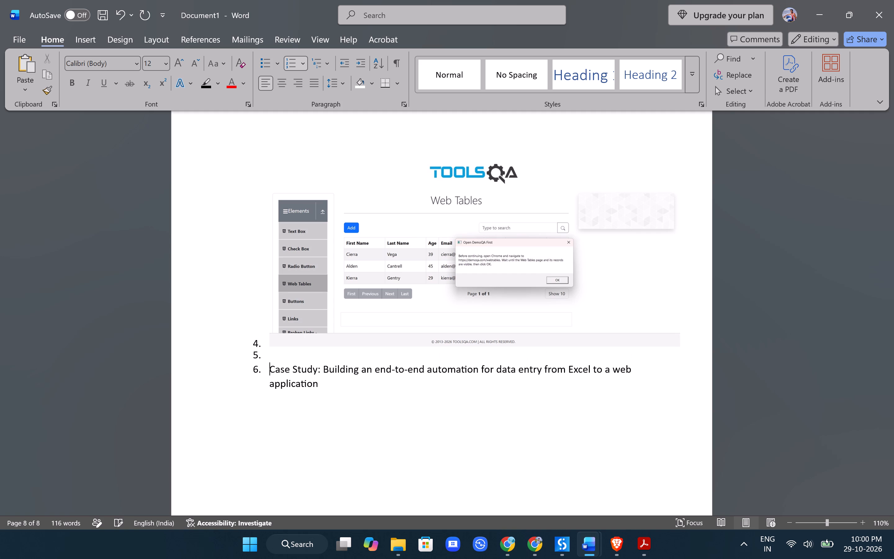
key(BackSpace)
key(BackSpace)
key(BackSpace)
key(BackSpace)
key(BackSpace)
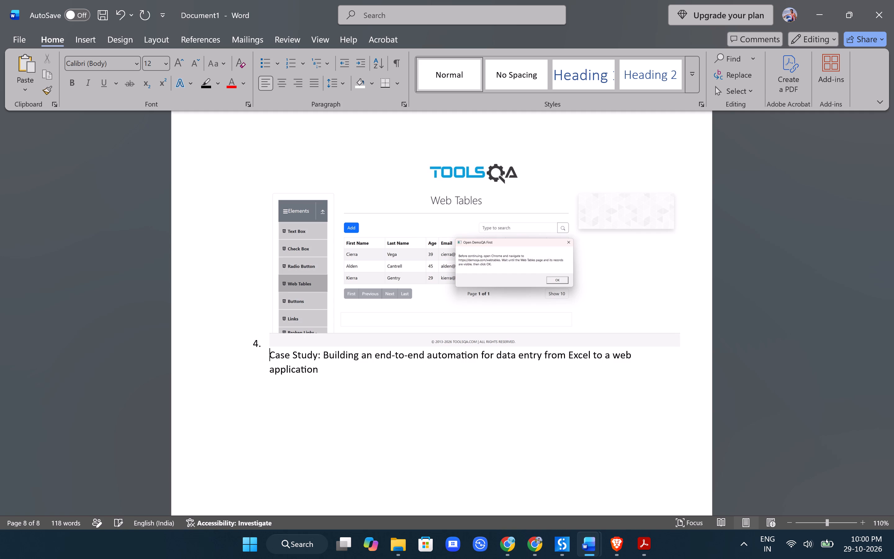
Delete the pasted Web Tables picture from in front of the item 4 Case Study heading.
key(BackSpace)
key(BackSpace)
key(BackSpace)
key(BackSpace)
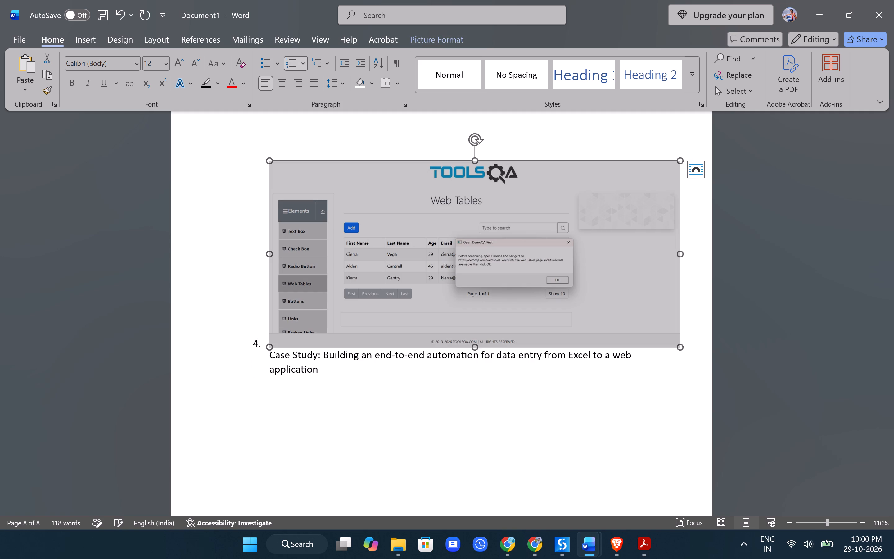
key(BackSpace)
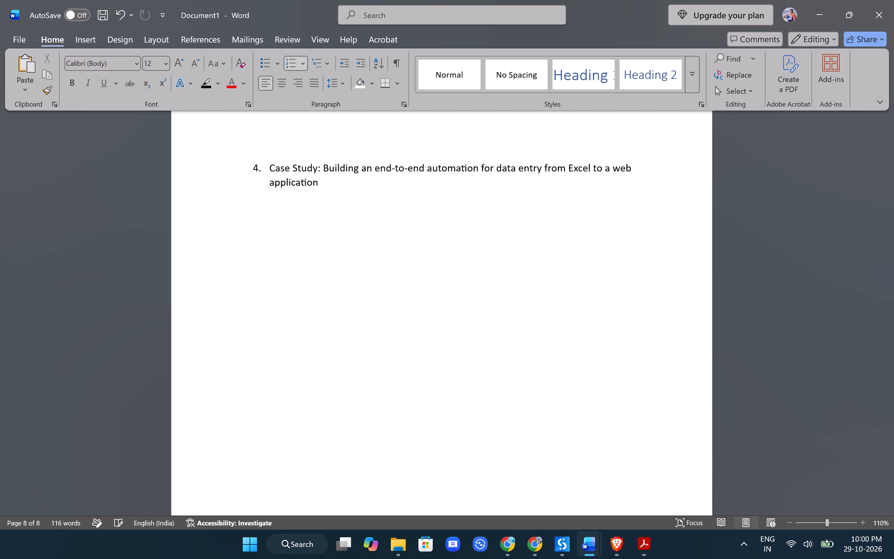